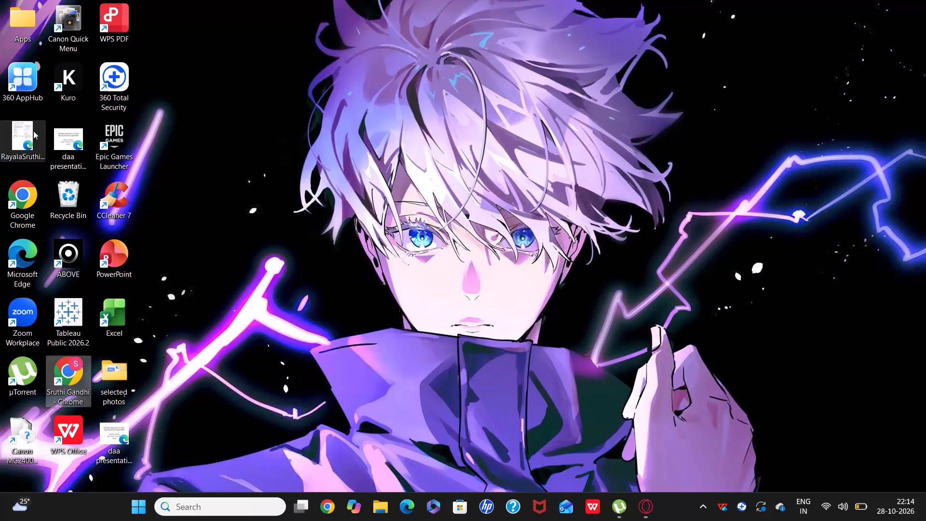
Open Google Chrome with the user profile marked with the pink letter S.
double_click(28, 202)
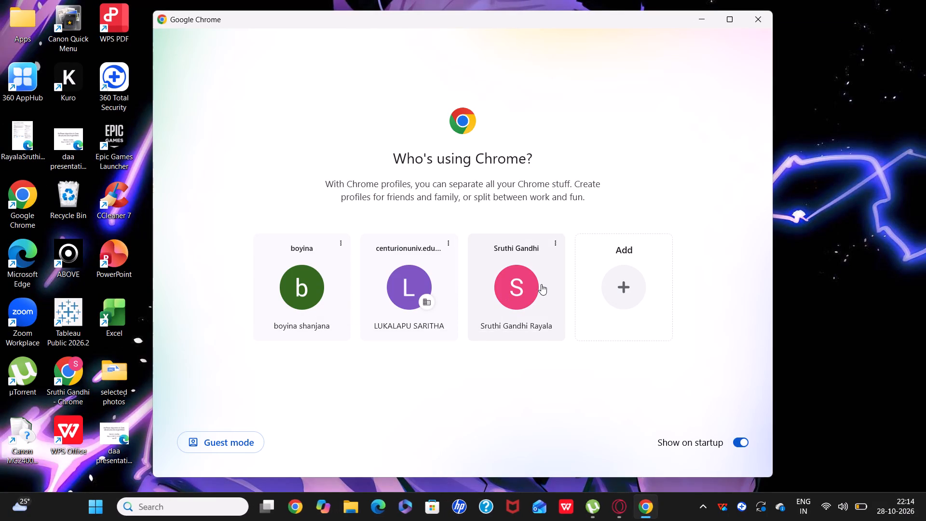
left_click(542, 284)
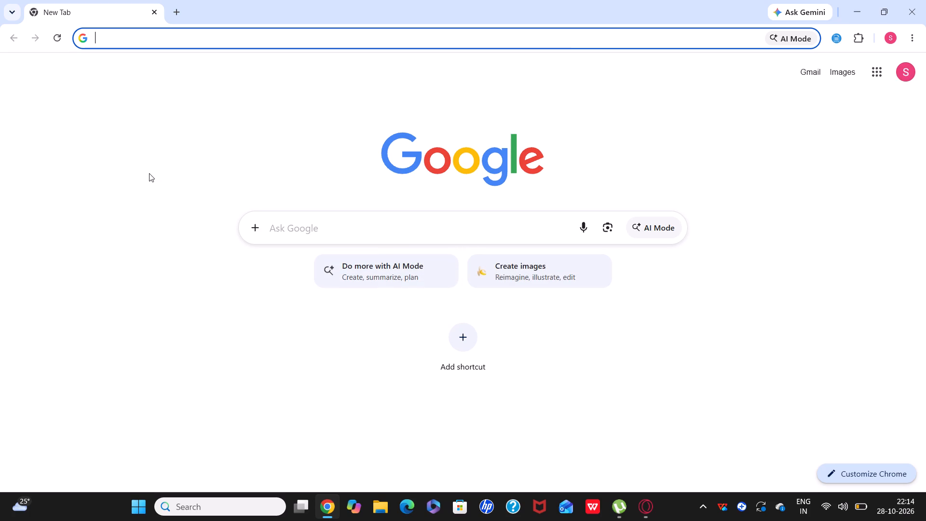
Enter a web search query beginning with "it" in the address bar.
left_click(245, 41)
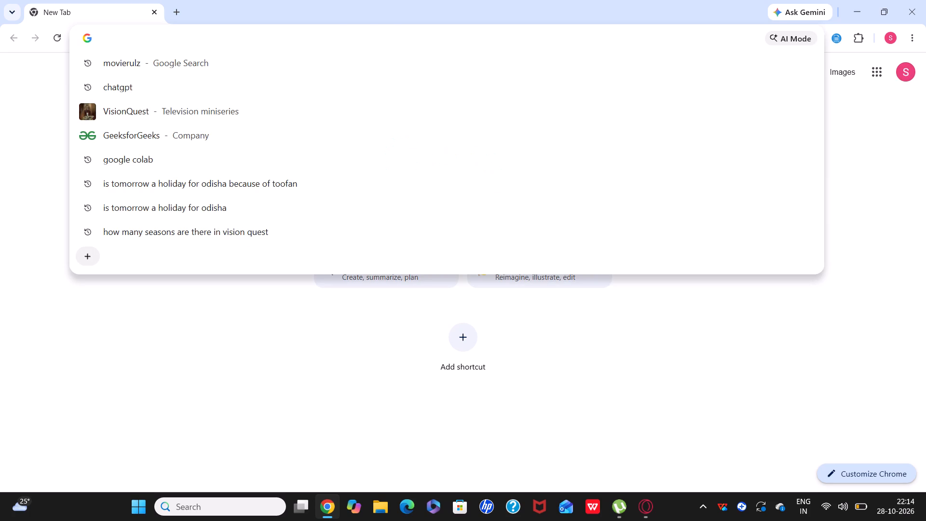
key("i")
key("t")
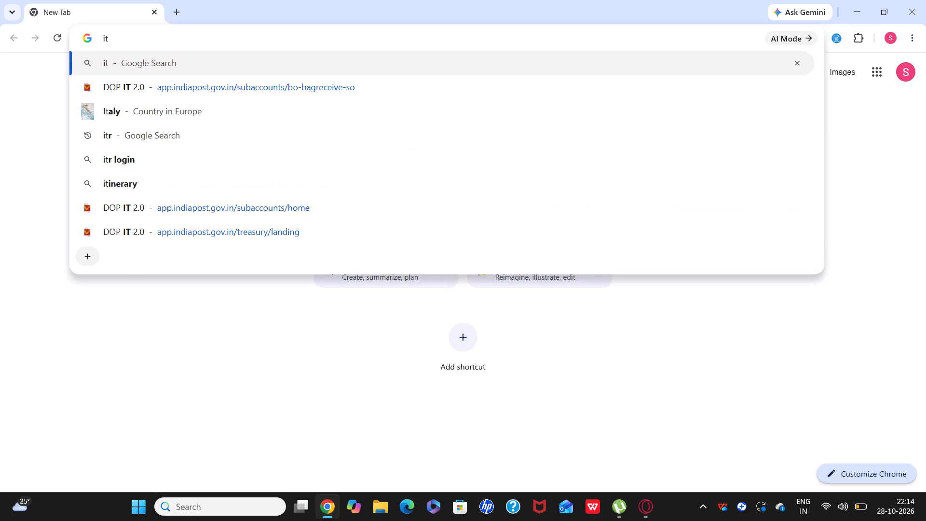
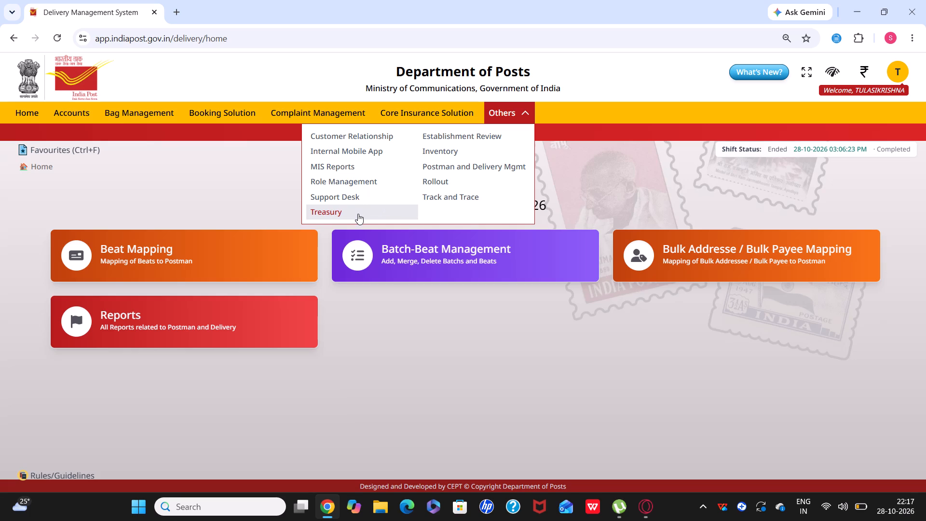
Open the Treasury module of the Department of Posts portal.
left_click(358, 214)
left_click(333, 212)
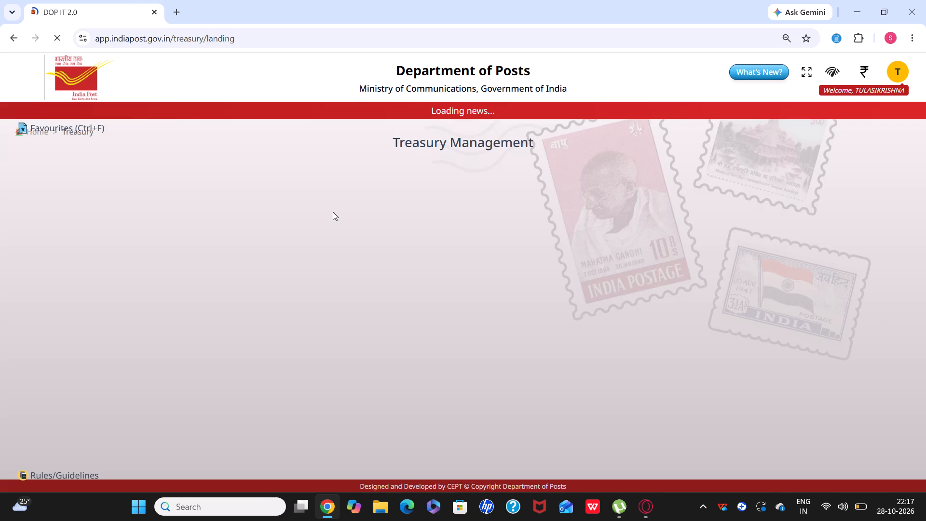
left_click(436, 223)
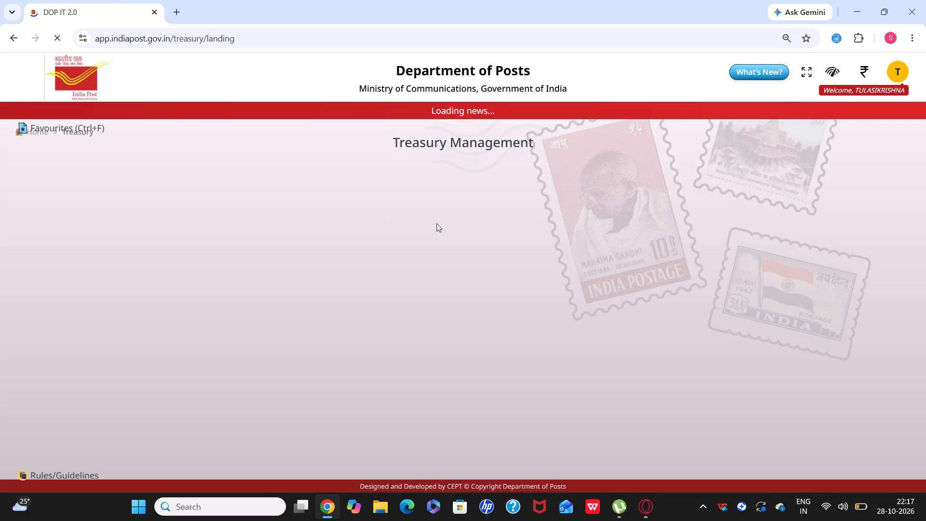
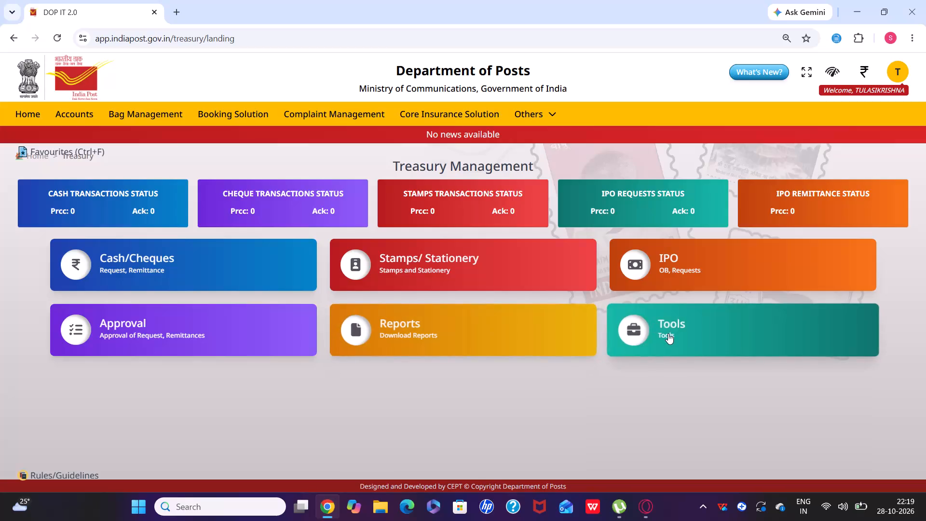
Perform the treasury Day End for 28-10-2026 and close the treasury tools.
left_click(668, 333)
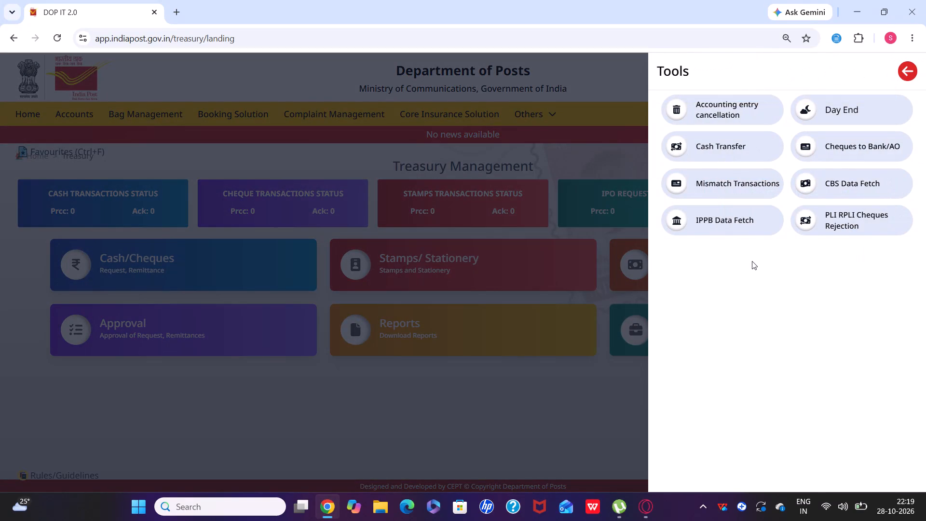
left_click(842, 115)
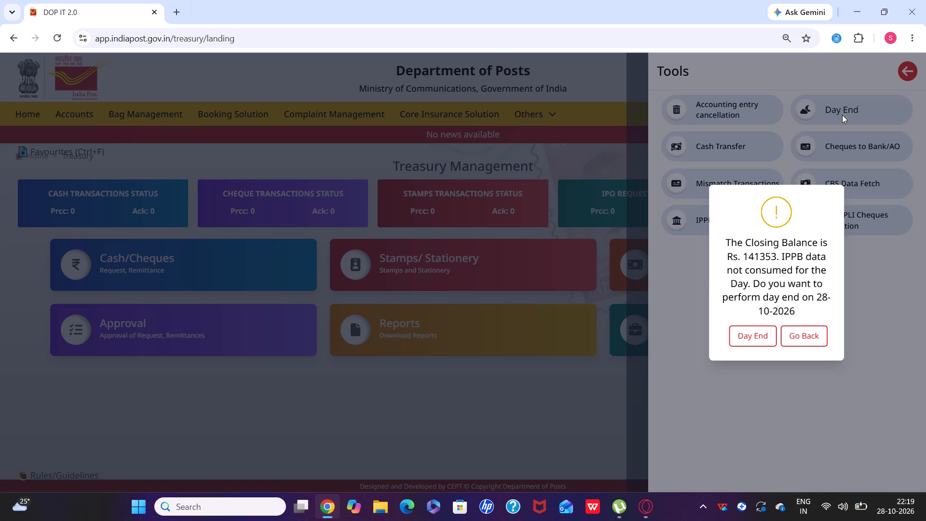
left_click(753, 332)
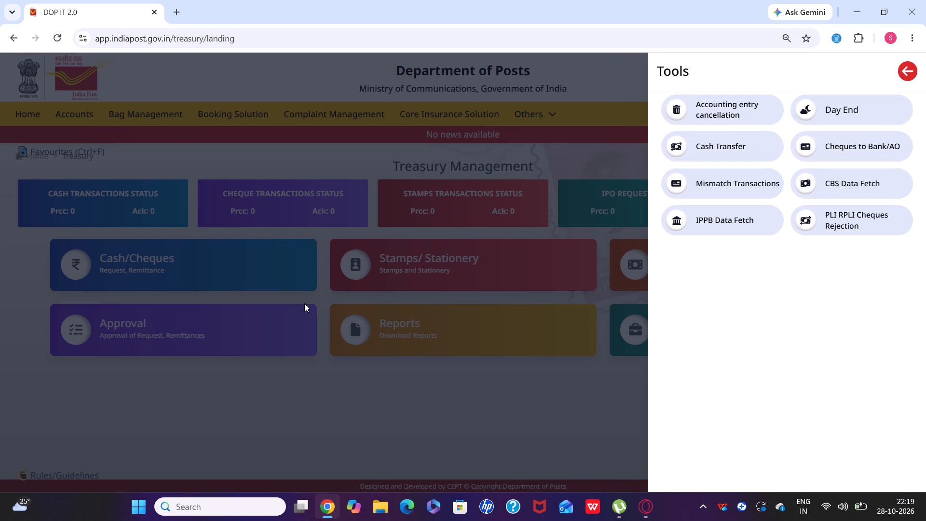
left_click(369, 359)
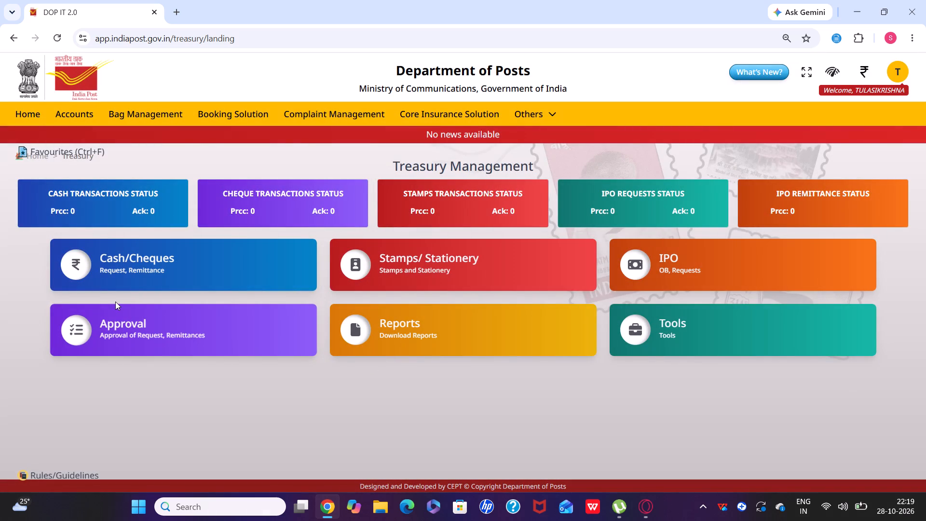
Go to the Accounts module and open Generate ECB under ECB Management.
scroll(113, 296, "left", 1)
scroll(92, 195, "down", 1)
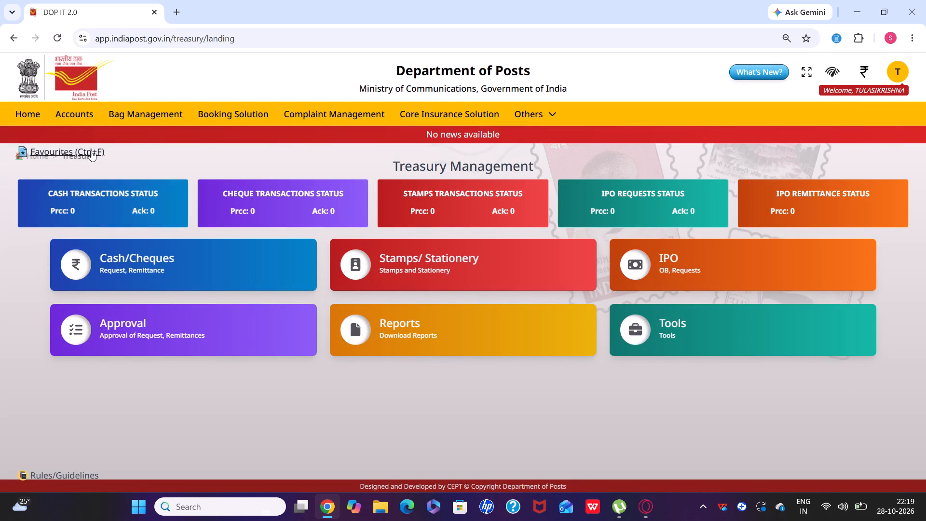
scroll(91, 151, "down", 1)
left_click(84, 112)
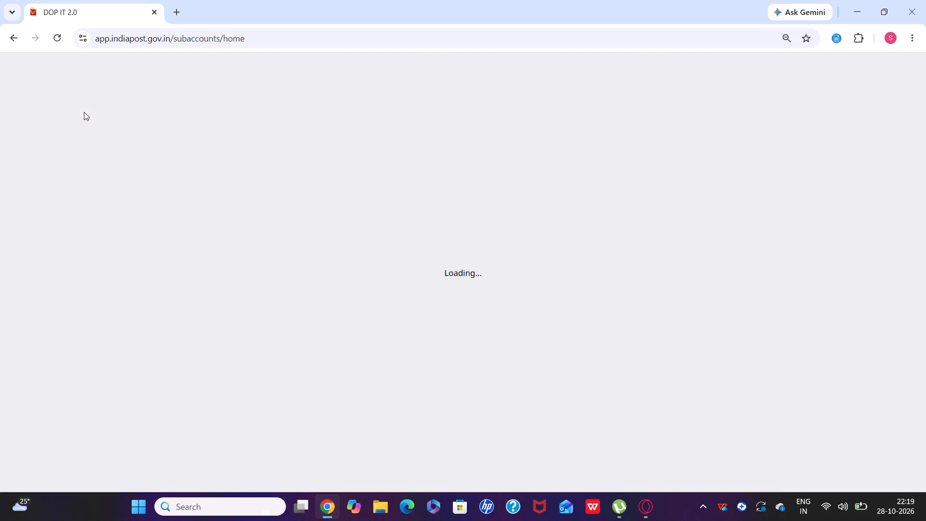
scroll(133, 253, "up", 1)
left_click(140, 413)
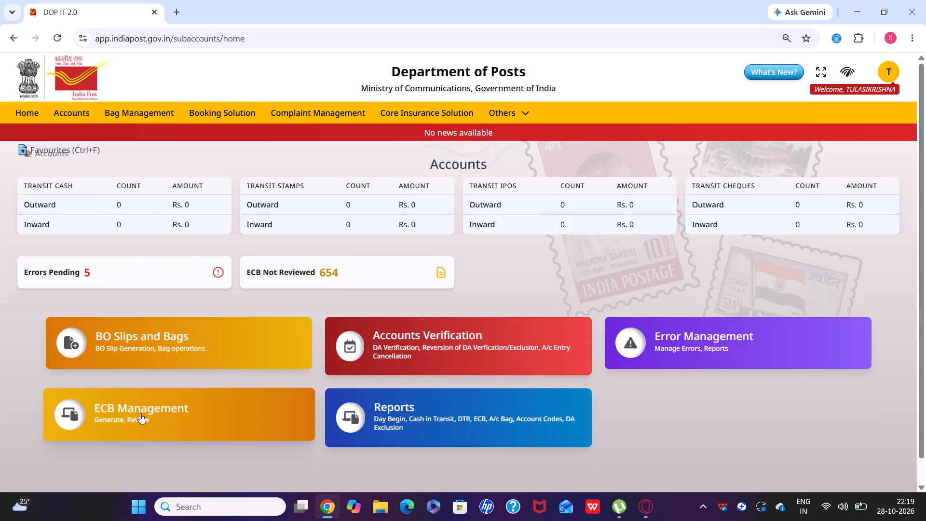
left_click(713, 274)
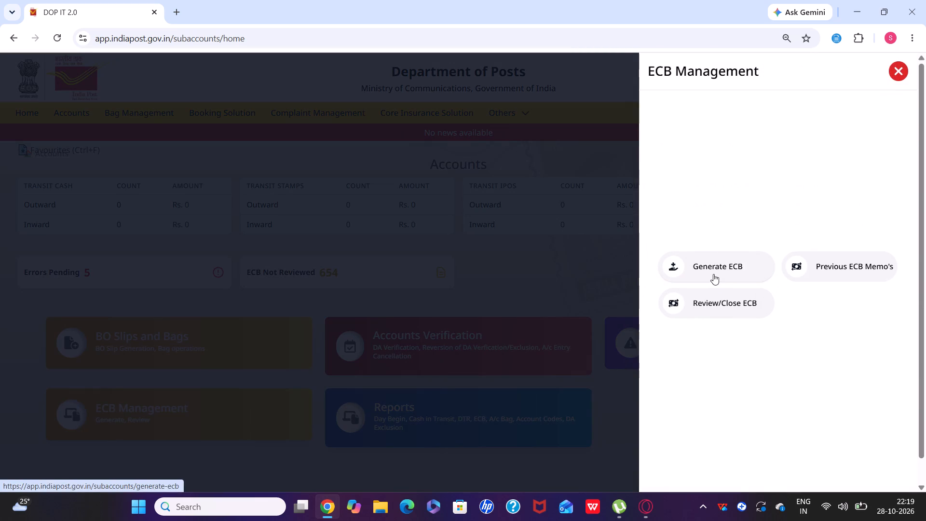
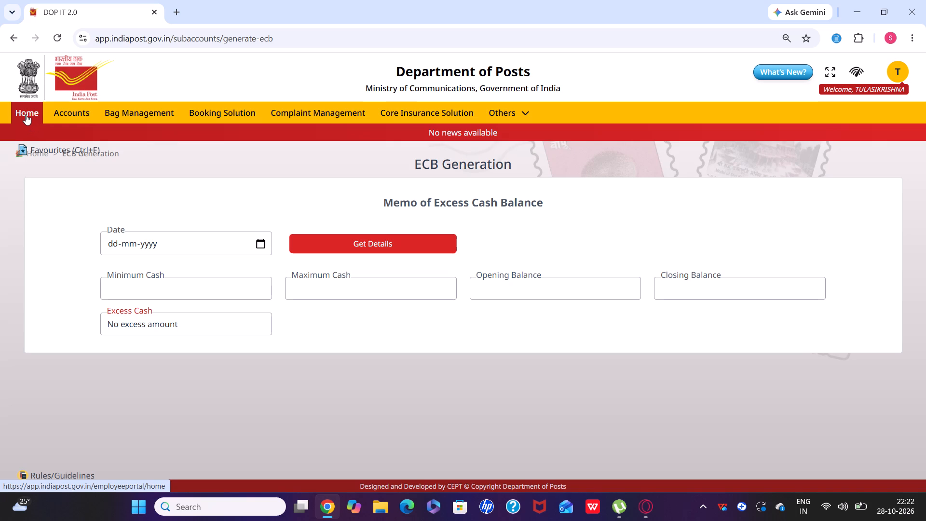
Open the portal home page in a separate browser tab and check the wallet balance.
left_click_drag(26, 114, 245, 4)
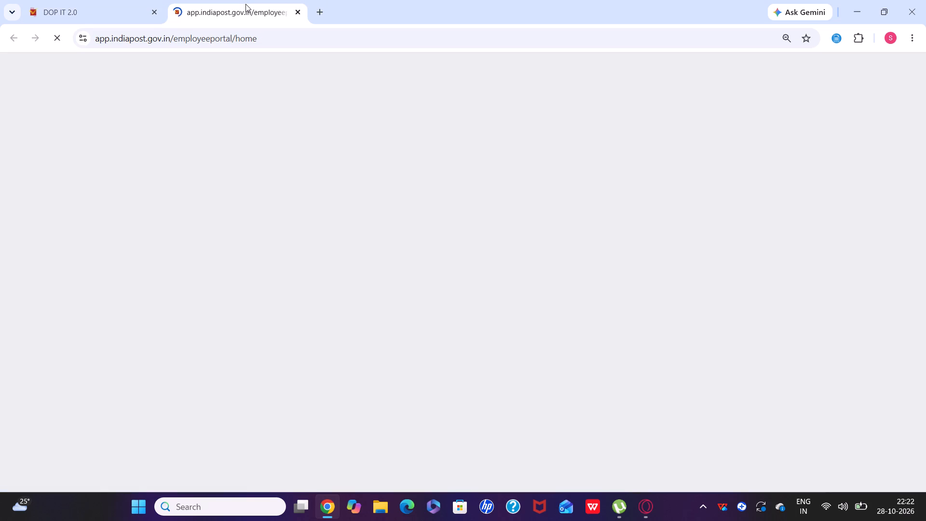
scroll(245, 4, "left", 1)
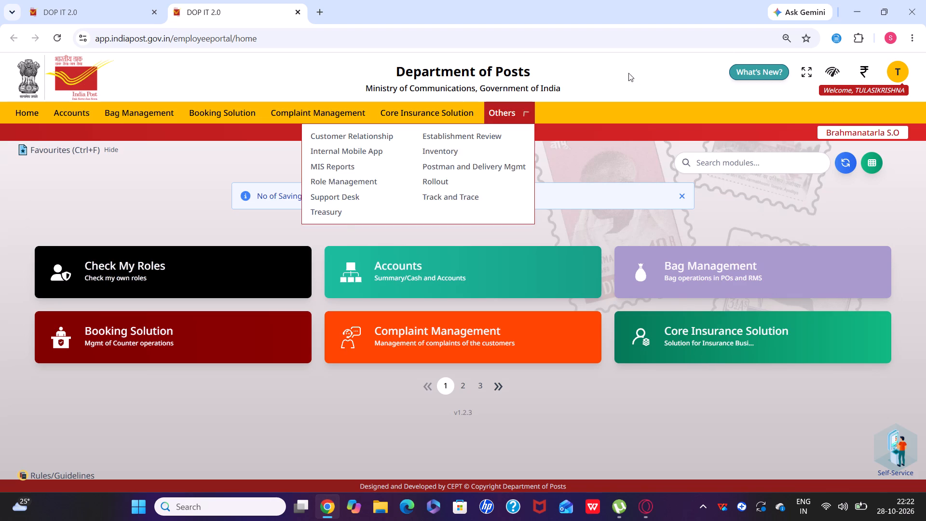
left_click(867, 72)
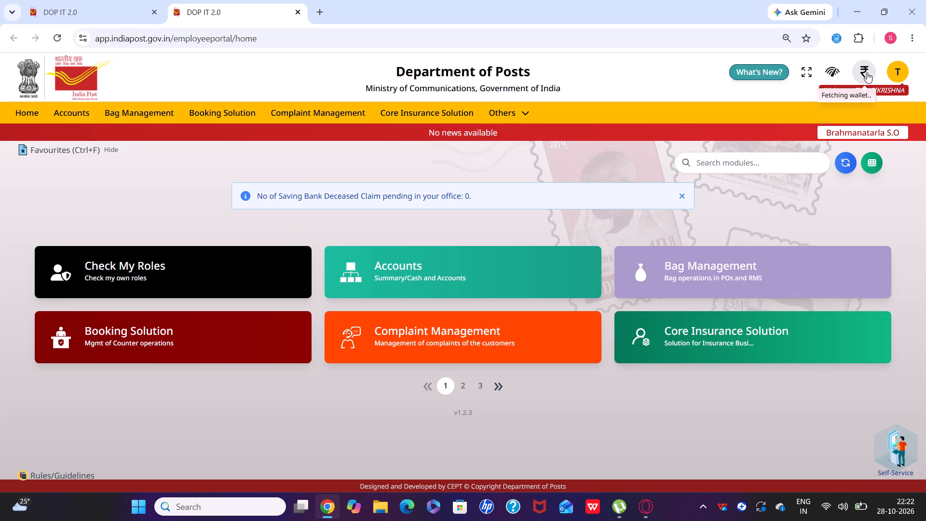
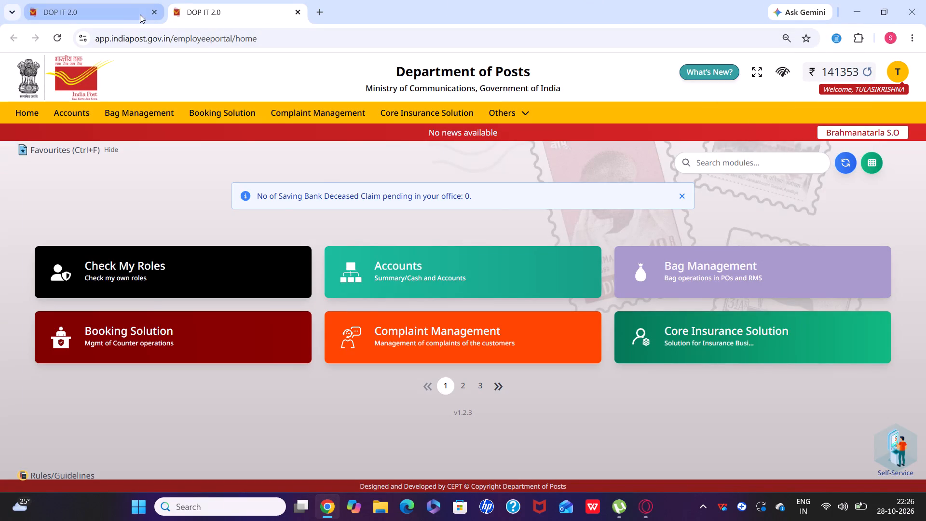
Open the Treasury module in a new browser tab and review the TCB report's receipts, payments and balances.
left_click(127, 13)
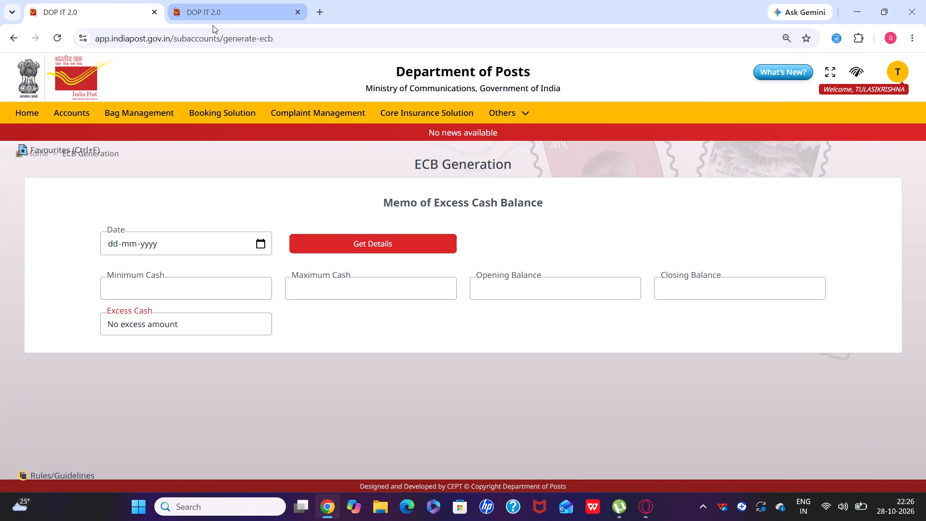
left_click(217, 5)
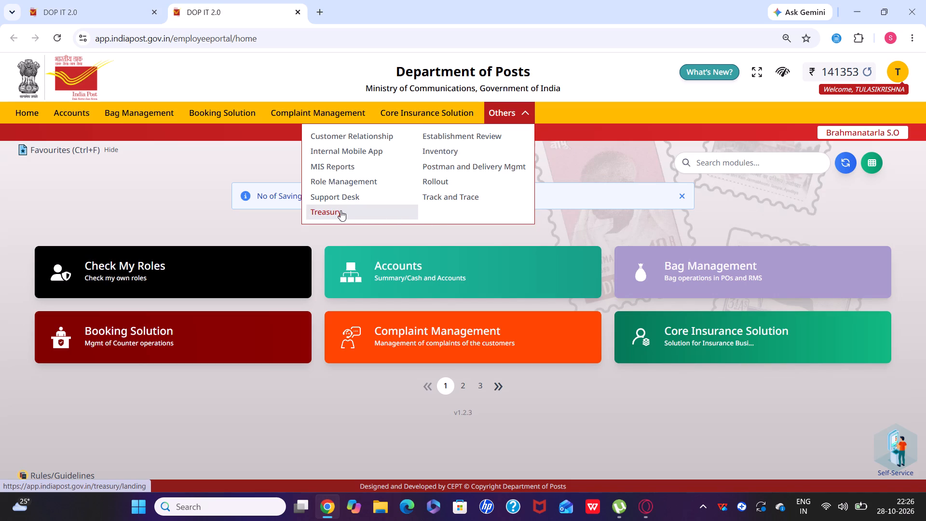
left_click_drag(340, 210, 409, 8)
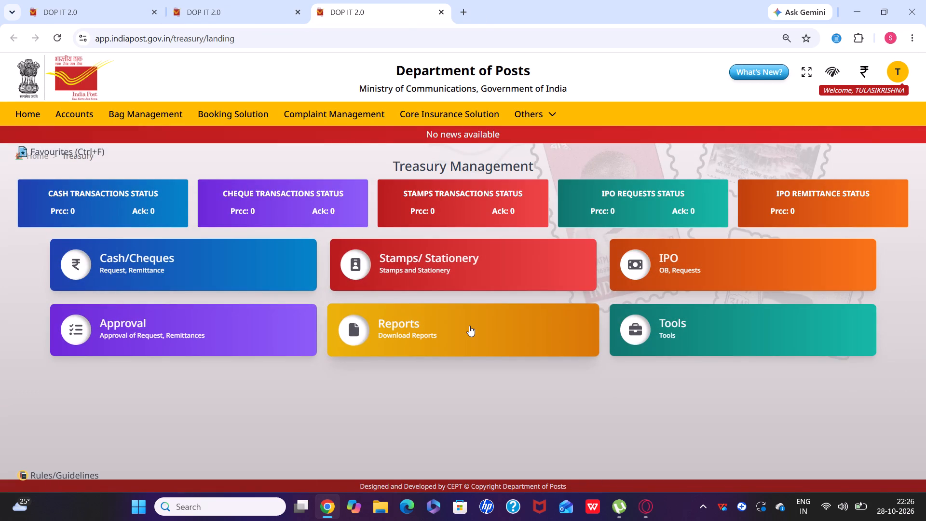
left_click(469, 326)
scroll(925, 342, "down", 7)
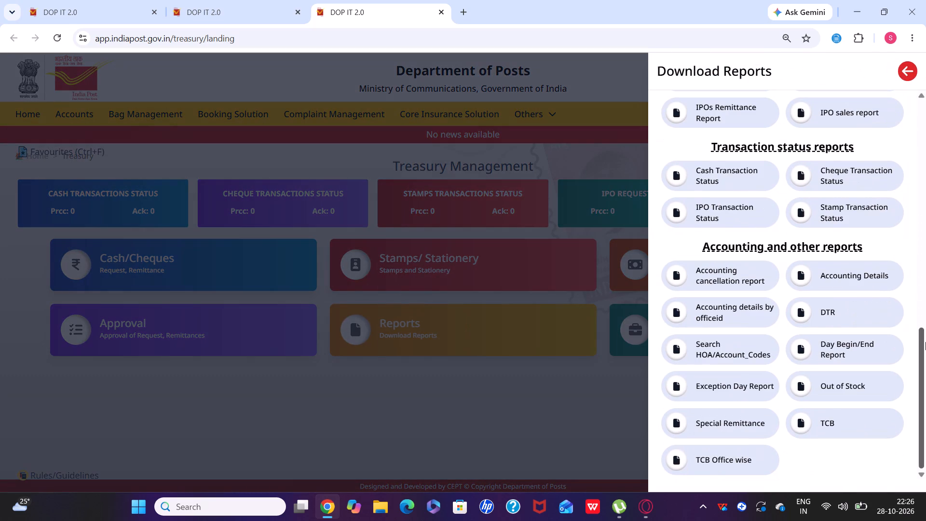
Open the TCB report from the Accounting and other reports section of the treasury reports.
double_click(843, 422)
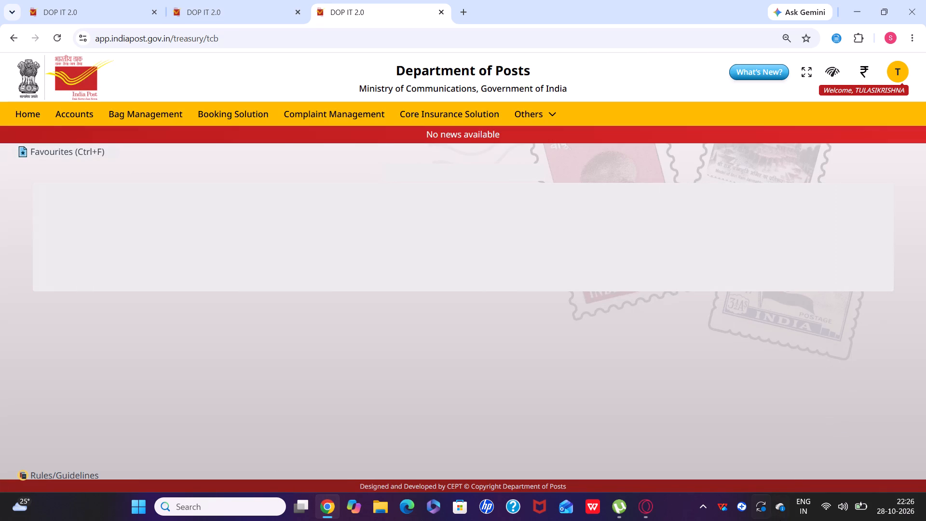
Disconnect the computer from the GPONWIFI_BF48 Wi-Fi network and connect it to vivo T3 Ultra instead.
left_click(829, 509)
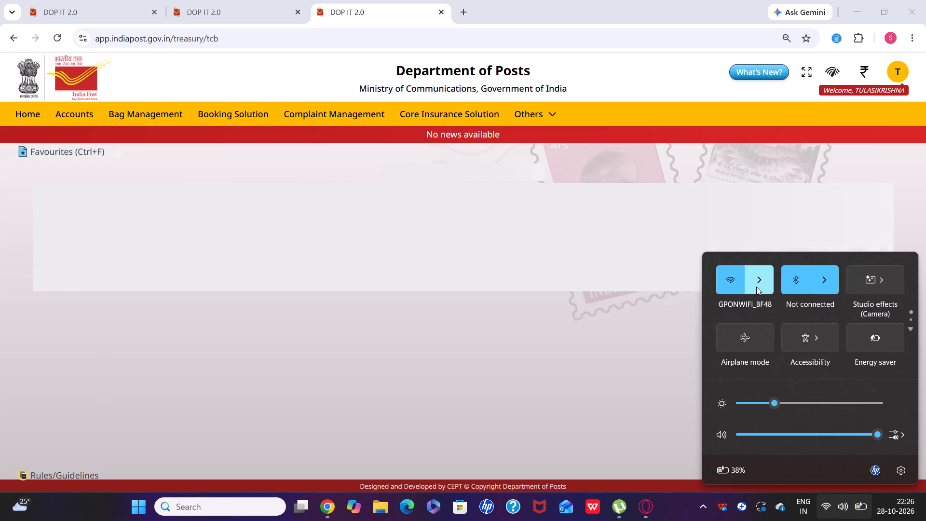
left_click(756, 287)
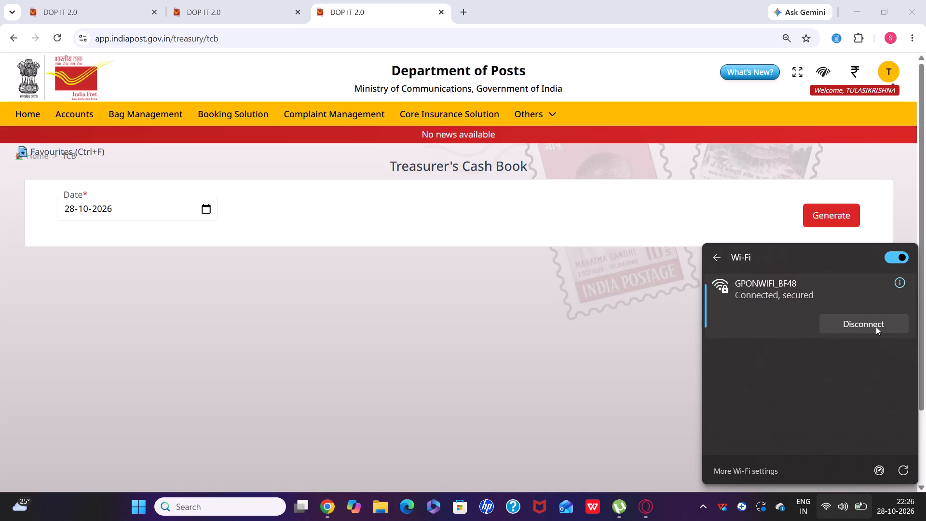
left_click(876, 327)
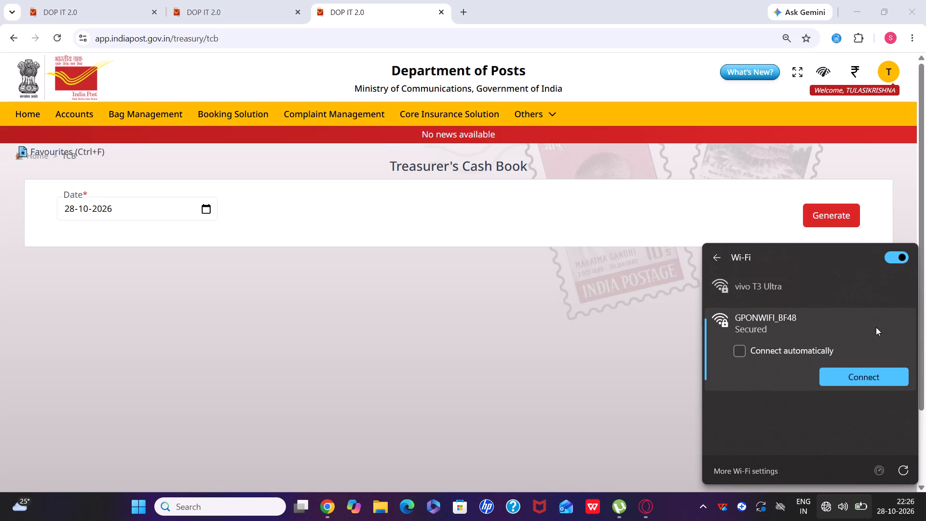
left_click(820, 283)
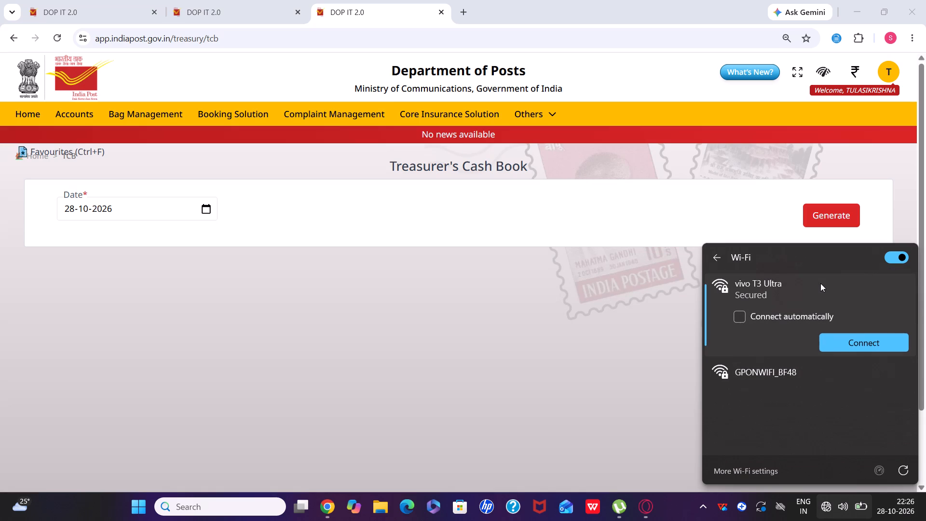
left_click(847, 344)
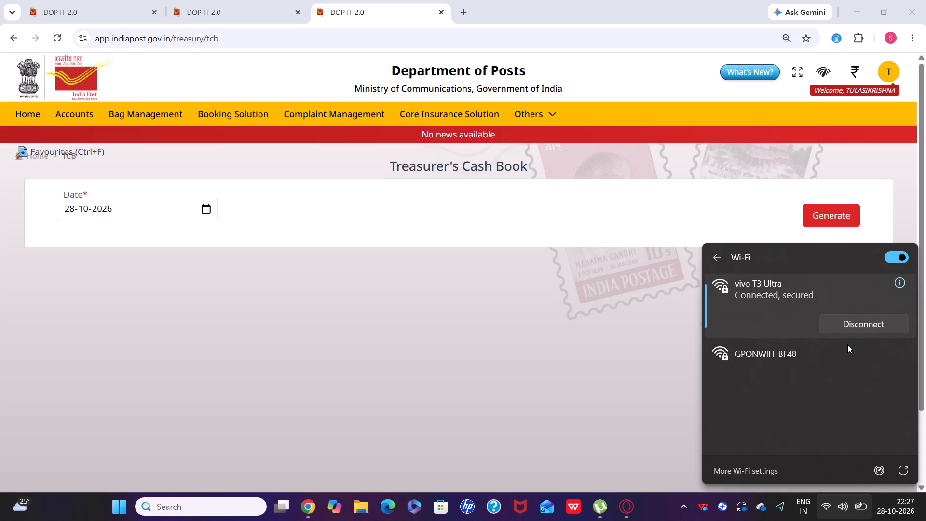
left_click(465, 326)
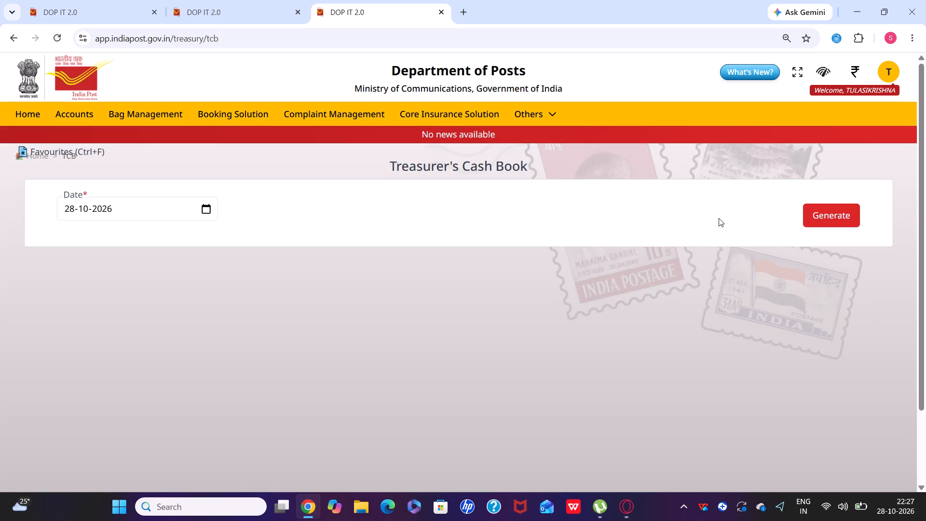
Generate the Treasurer's Cash Book for 28-10-2026 and review its receipts, payments, cheque sections and balances.
left_click(815, 214)
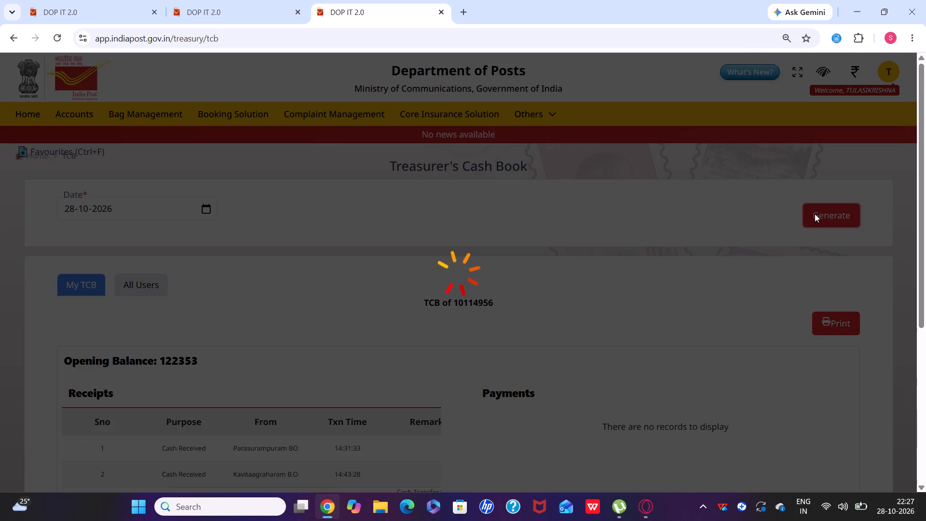
scroll(815, 214, "down", 4)
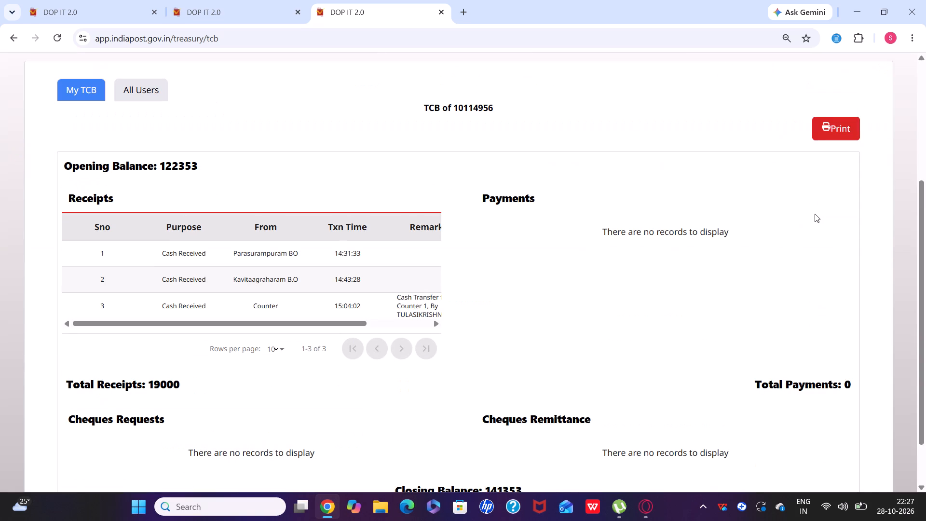
scroll(815, 214, "up", 7)
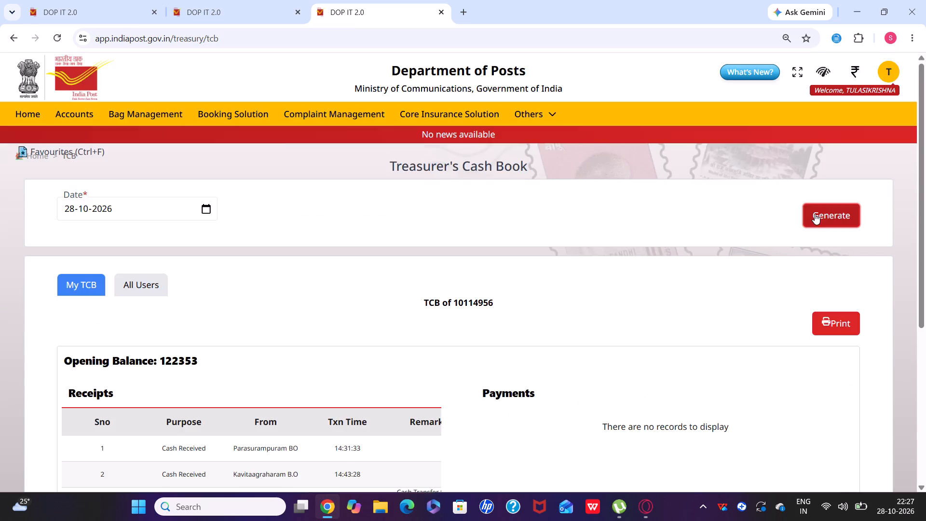
scroll(815, 214, "down", 2)
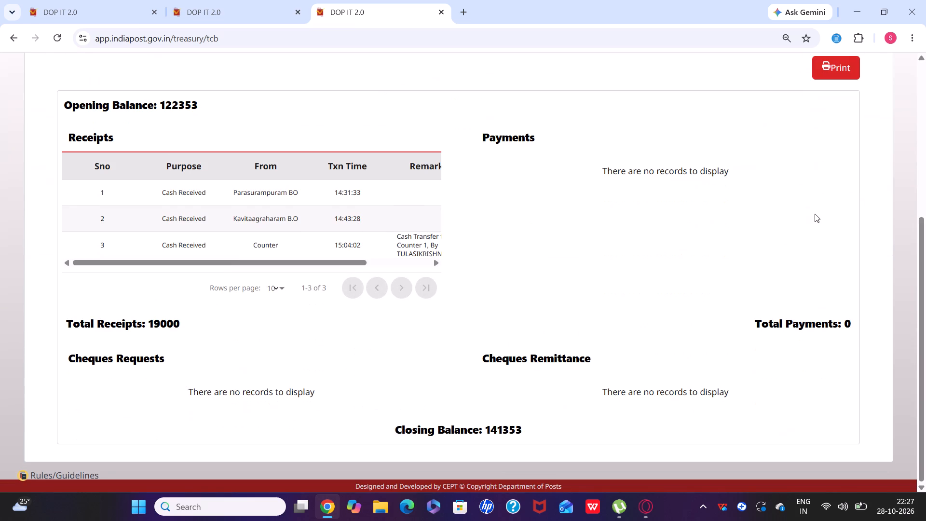
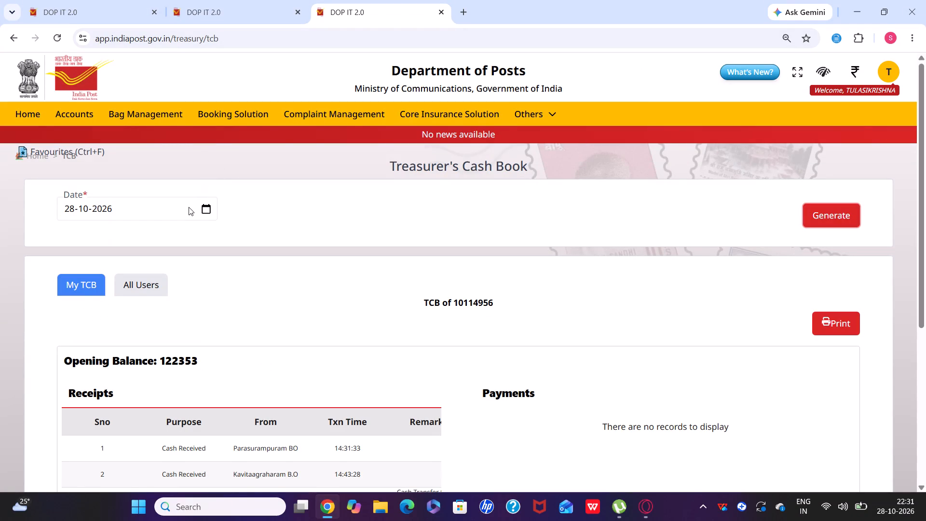
Set the Treasurer's Cash Book report date to 1 October 2026.
left_click(201, 209)
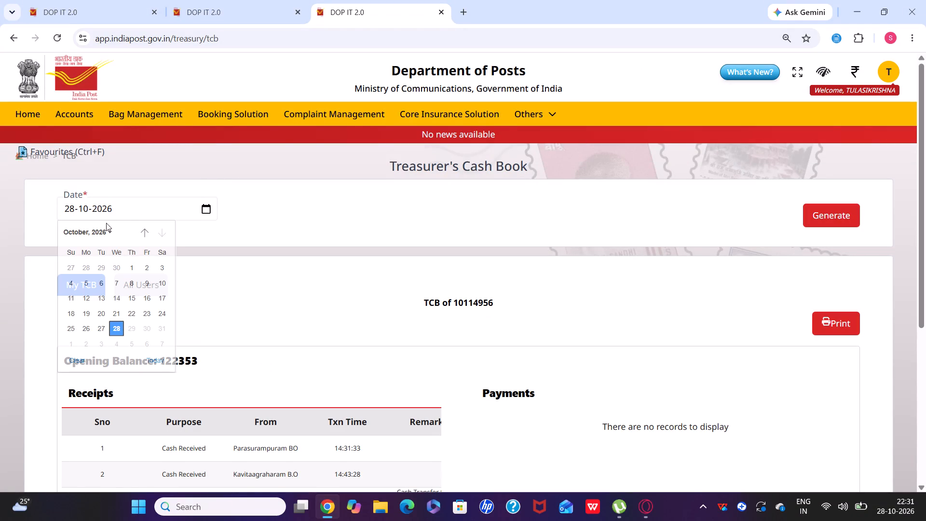
left_click(134, 265)
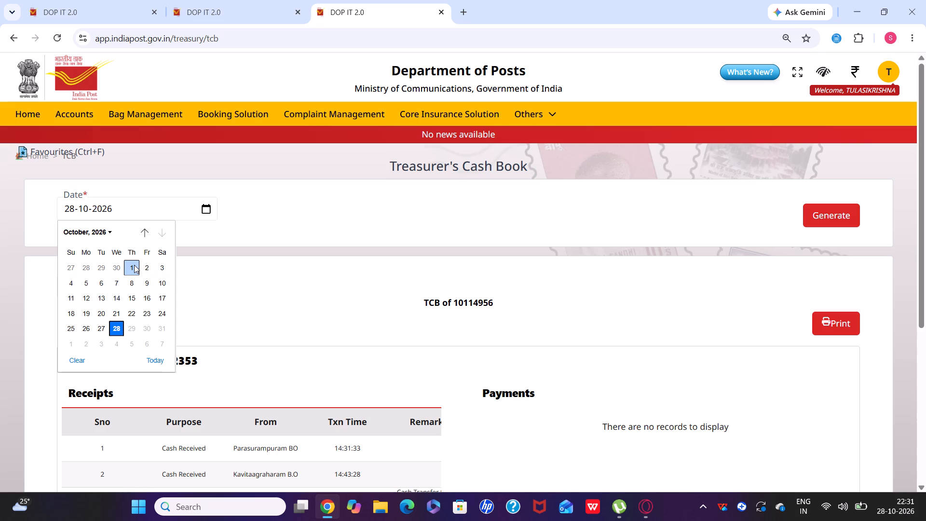
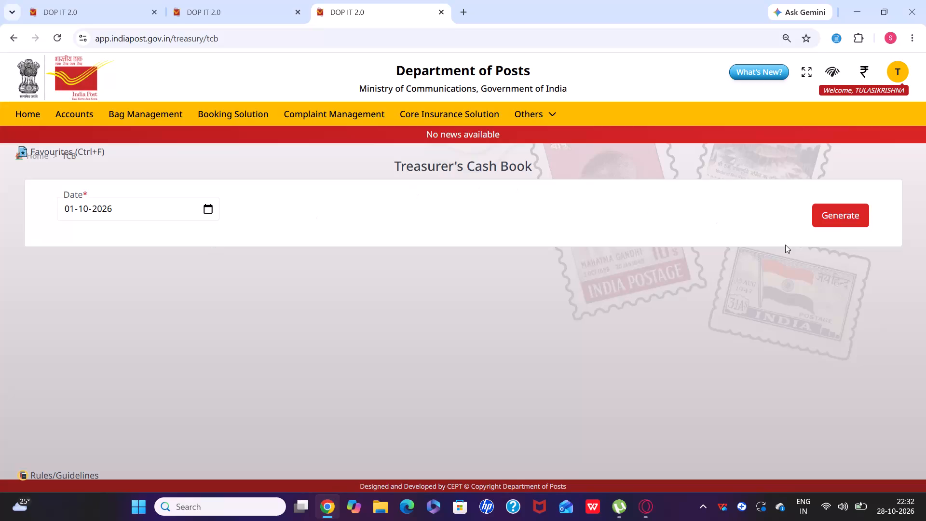
Generate the Treasurer's Cash Book for the chosen date and dismiss the Currency Details form without entering denominations.
left_click(843, 222)
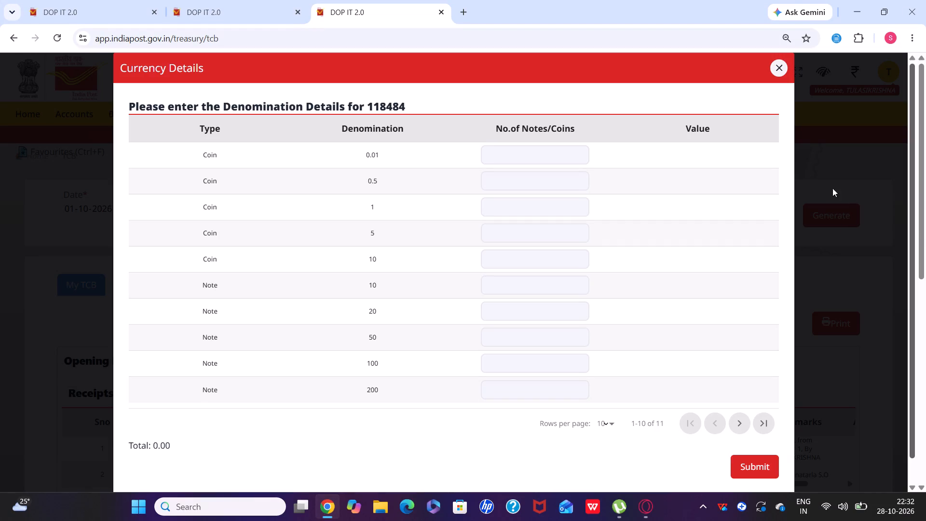
left_click(785, 73)
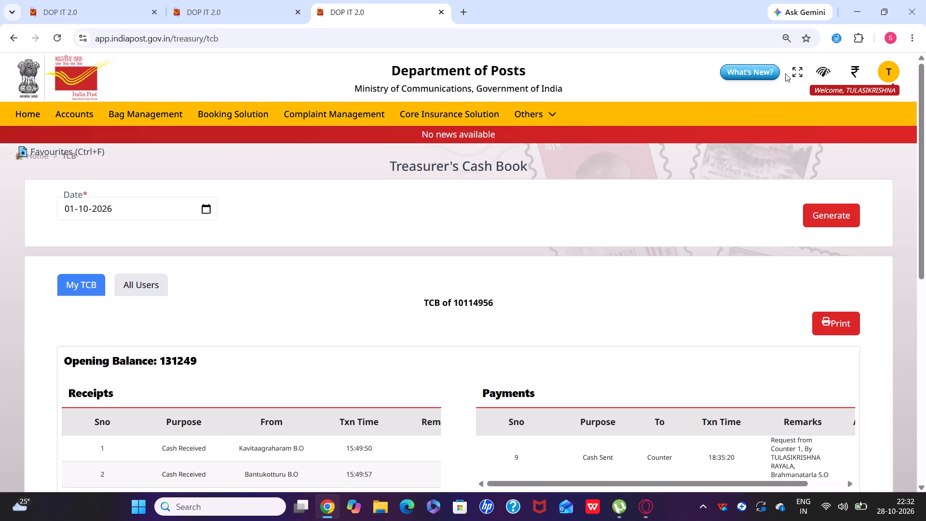
Examine the cash book's Receipts and Payments tables, including the remarks and amounts of each receipt.
scroll(787, 69, "down", 2)
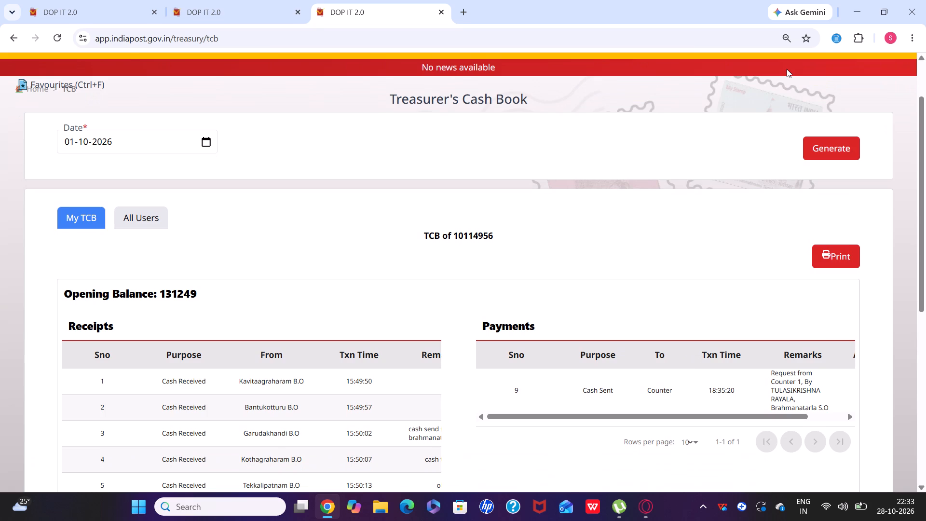
scroll(787, 69, "down", 3)
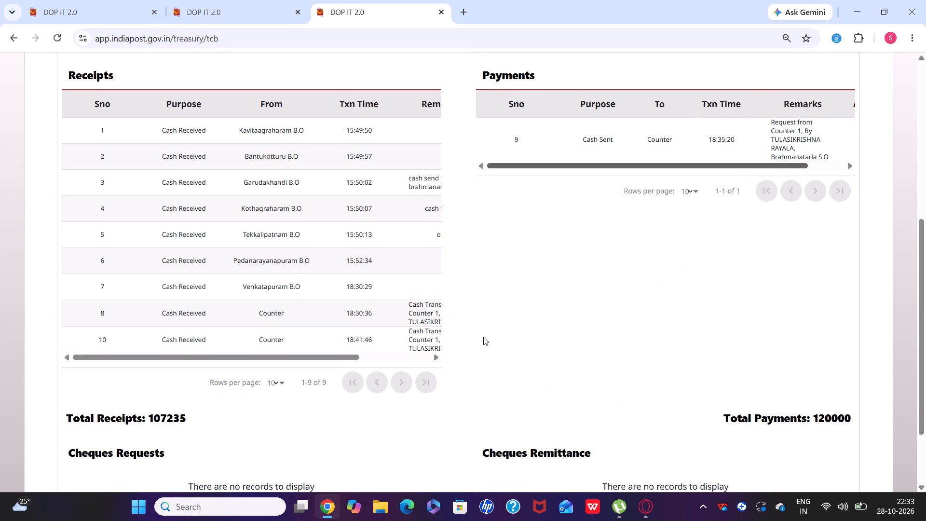
triple_click(436, 359)
triple_click(436, 359)
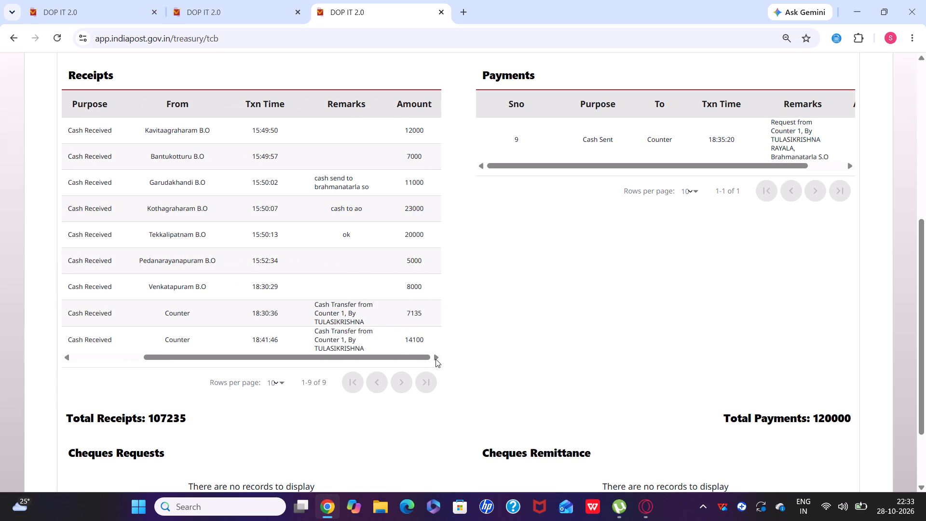
left_click(436, 359)
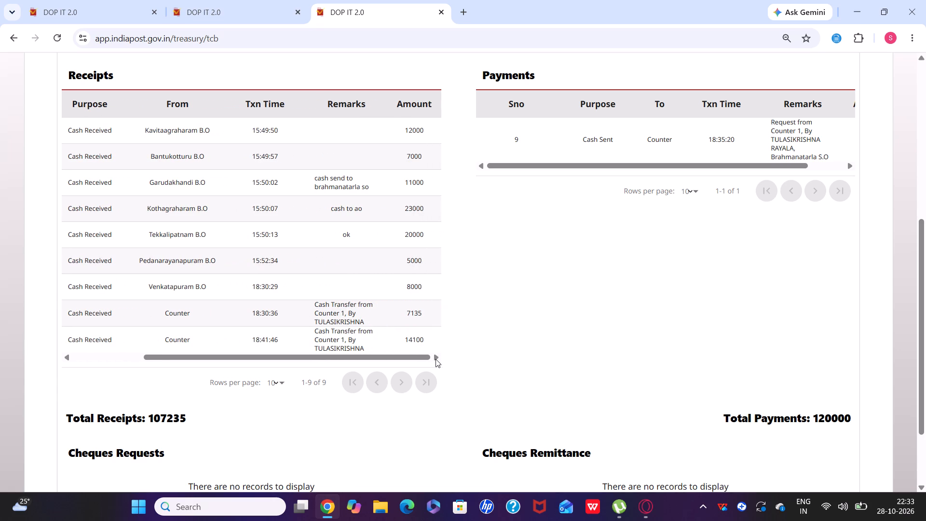
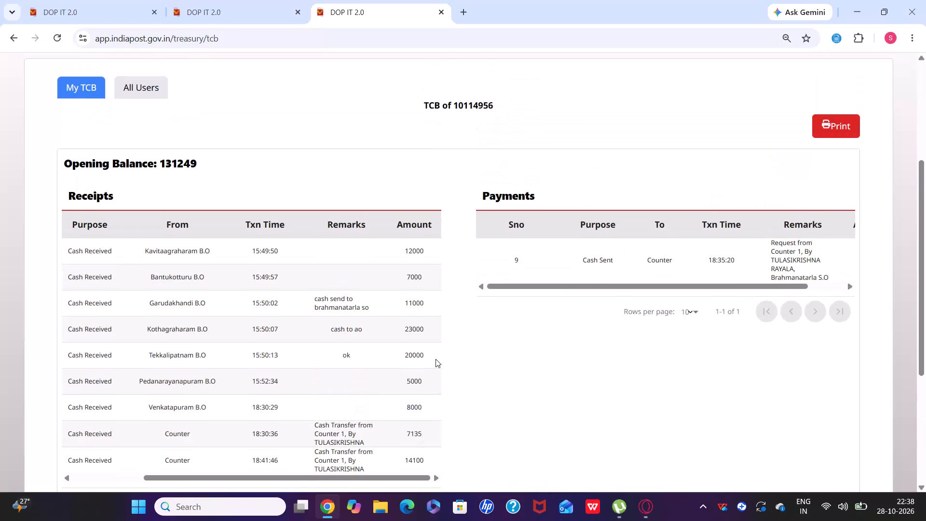
Review the Treasurer's Cash Book for 01-10-2026 from its date and opening balance down to the receipts and payments totals.
scroll(436, 359, "up", 4)
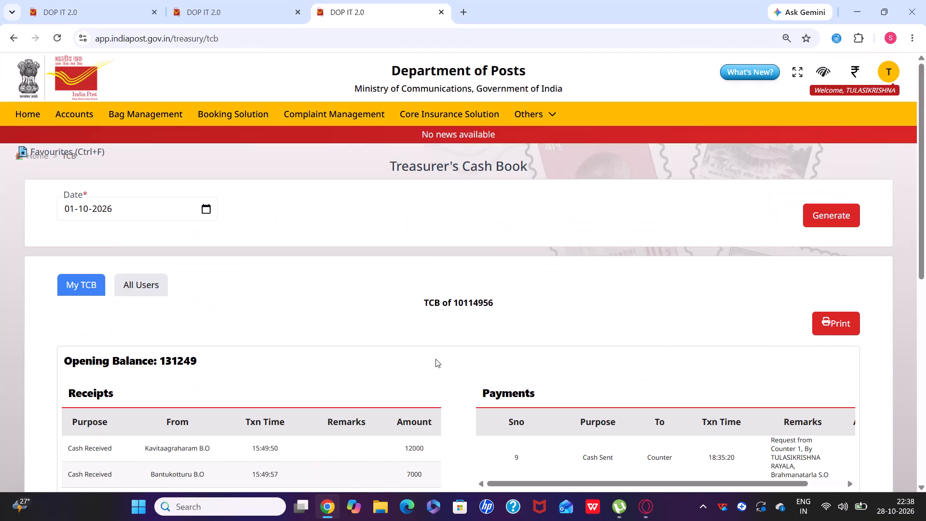
scroll(414, 305, "down", 1)
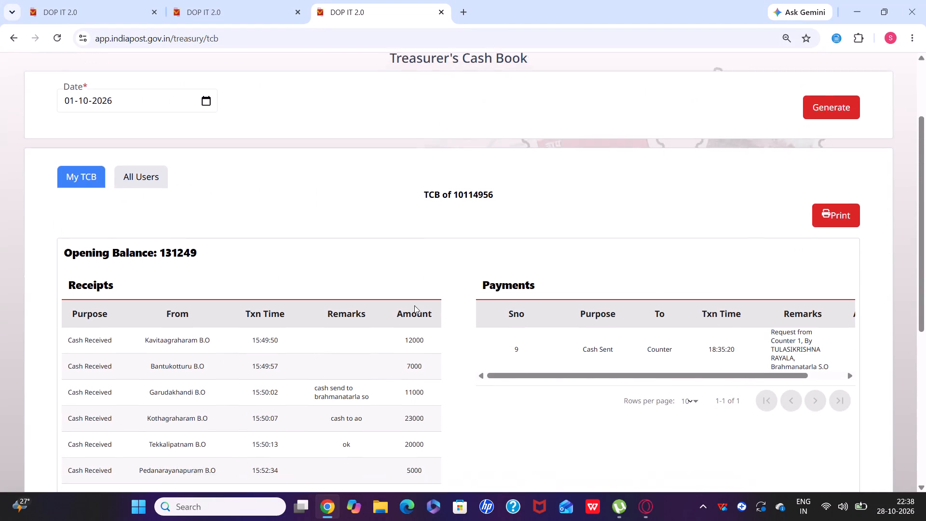
scroll(414, 305, "down", 3)
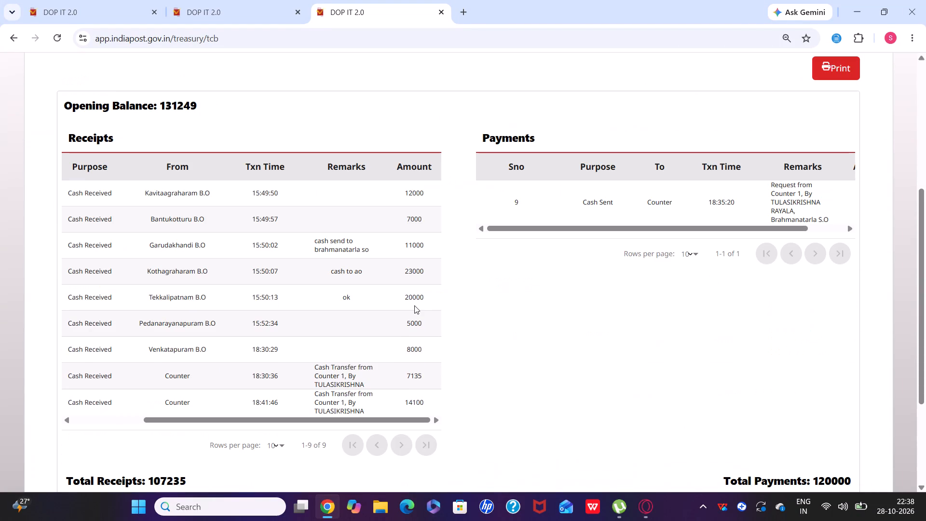
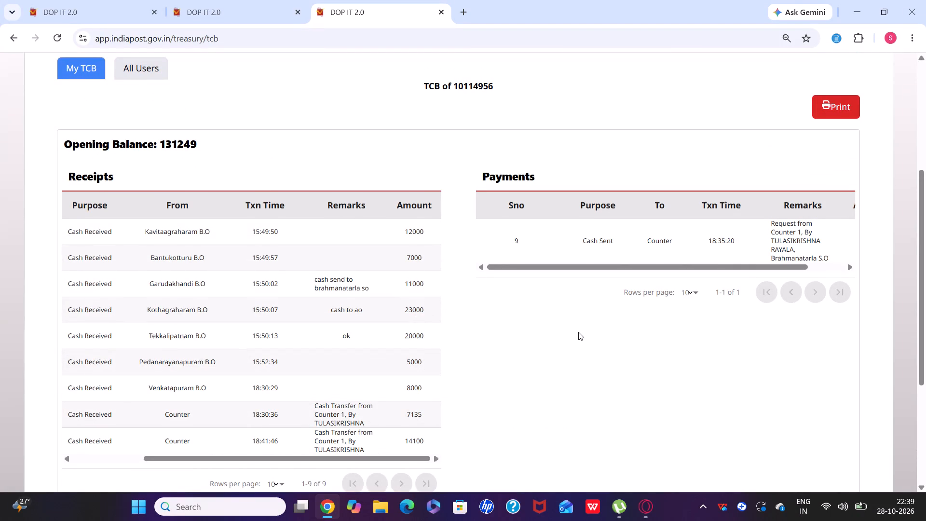
Examine the payment amounts, totals and closing balance of the Treasurer's Cash Book for 01-10-2026.
triple_click(850, 268)
double_click(850, 268)
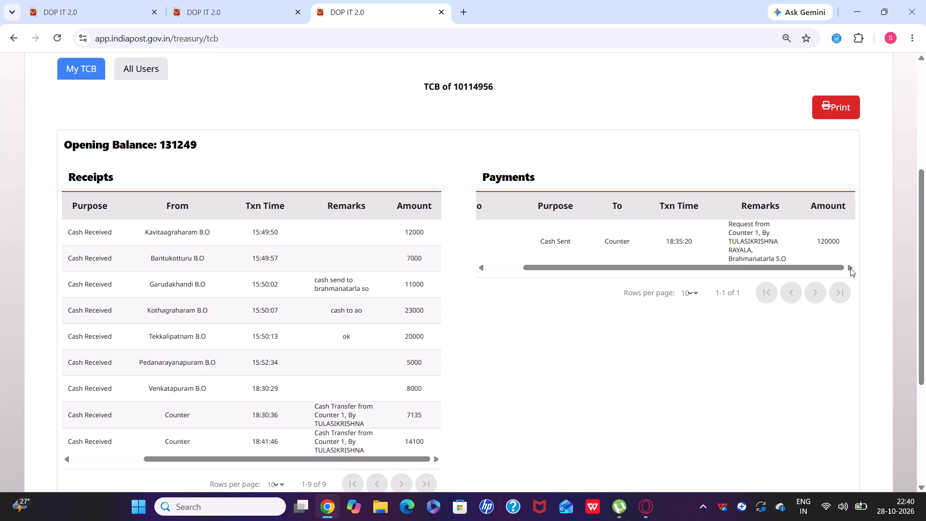
scroll(850, 268, "down", 3)
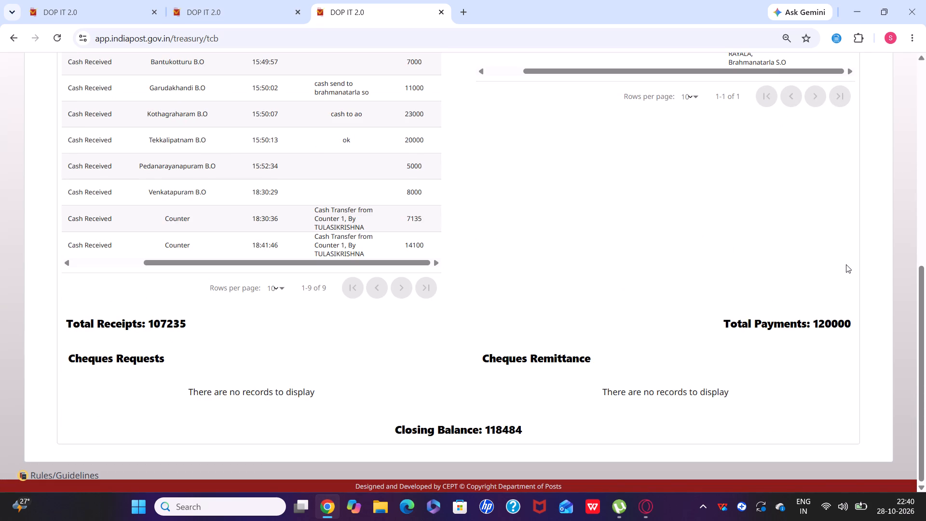
left_click(846, 264)
scroll(897, 520, "up", 3)
scroll(897, 520, "right", 1)
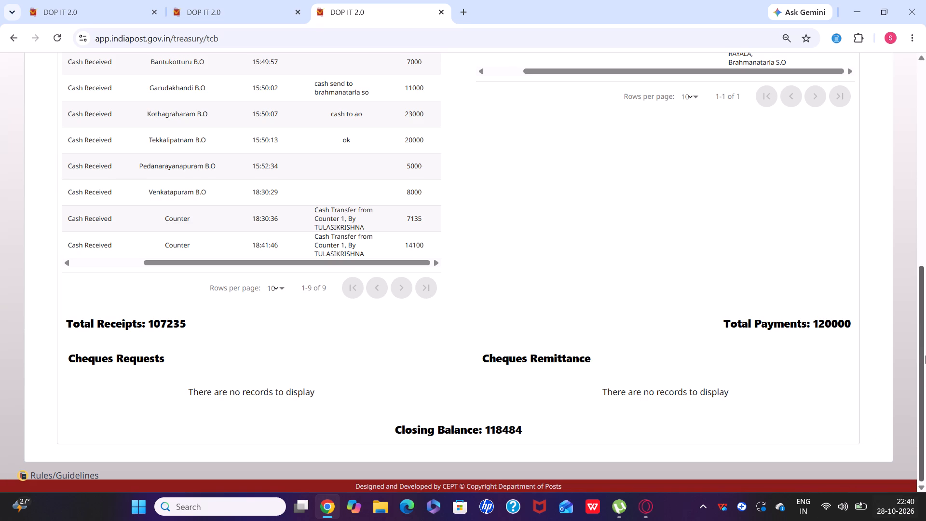
left_click(684, 397)
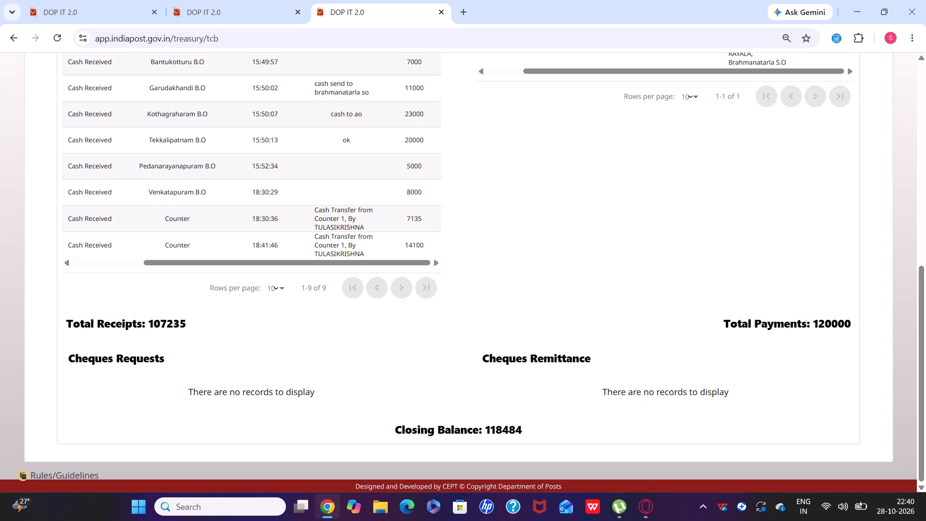
Generate the Treasurer's Cash Book for 02-10-2026 and dismiss the Currency Details form without entering denominations.
scroll(684, 397, "up", 3)
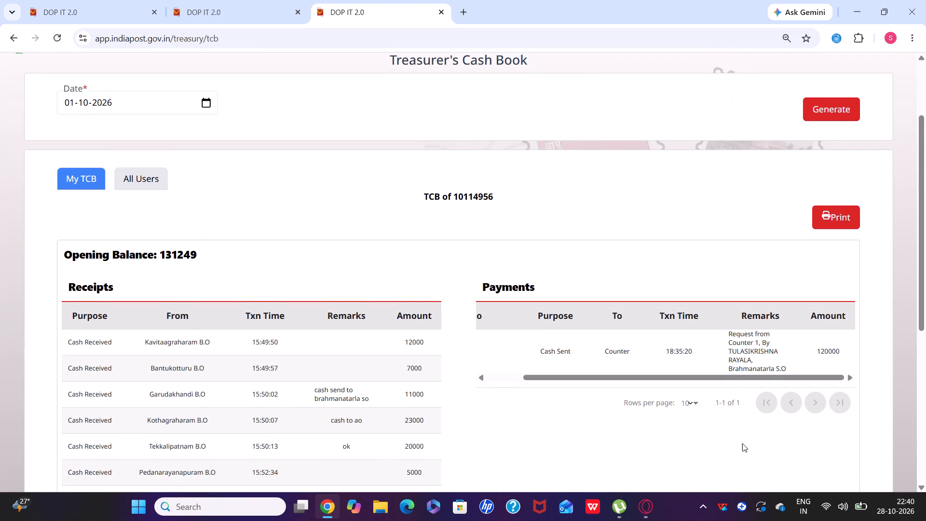
scroll(742, 443, "up", 3)
scroll(742, 443, "down", 1)
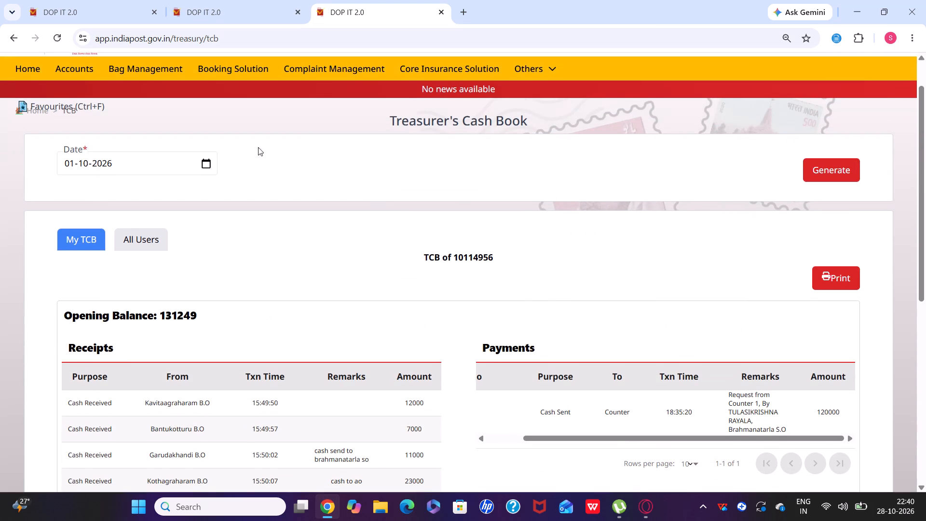
left_click(206, 161)
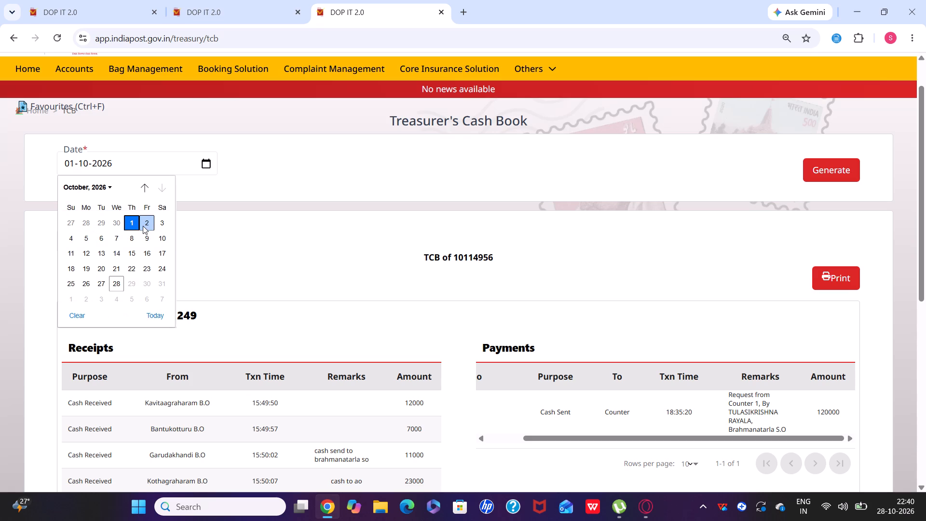
left_click(143, 226)
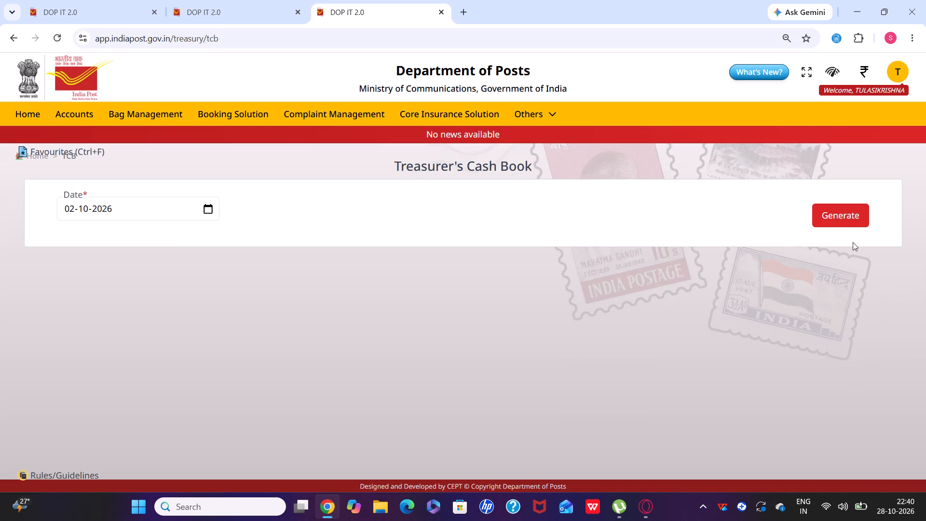
left_click(845, 218)
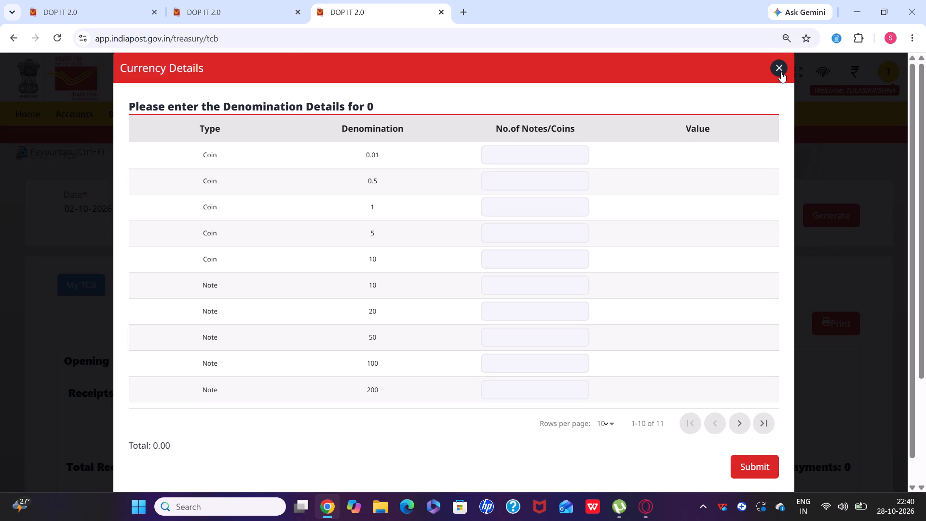
left_click(781, 72)
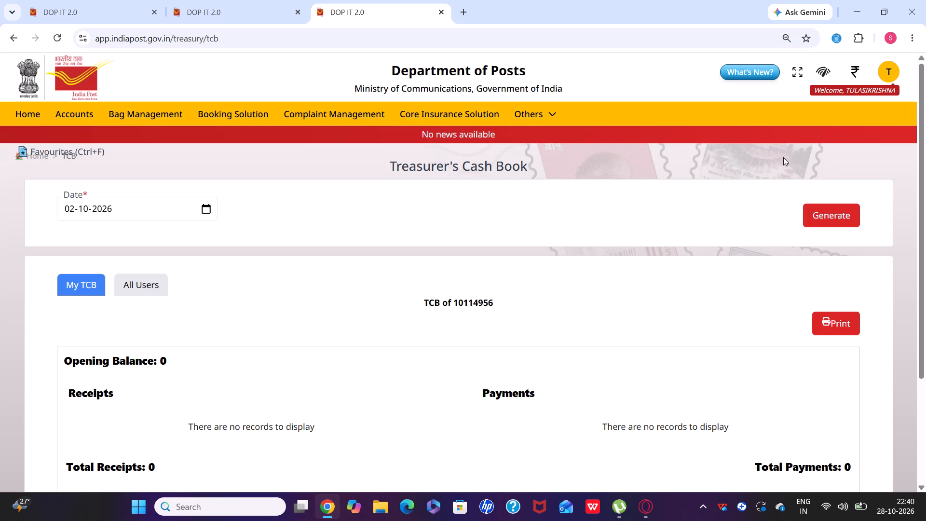
Review the 02-10-2026 cash book from its opening balance through receipts and payments to the closing balance.
scroll(783, 158, "down", 3)
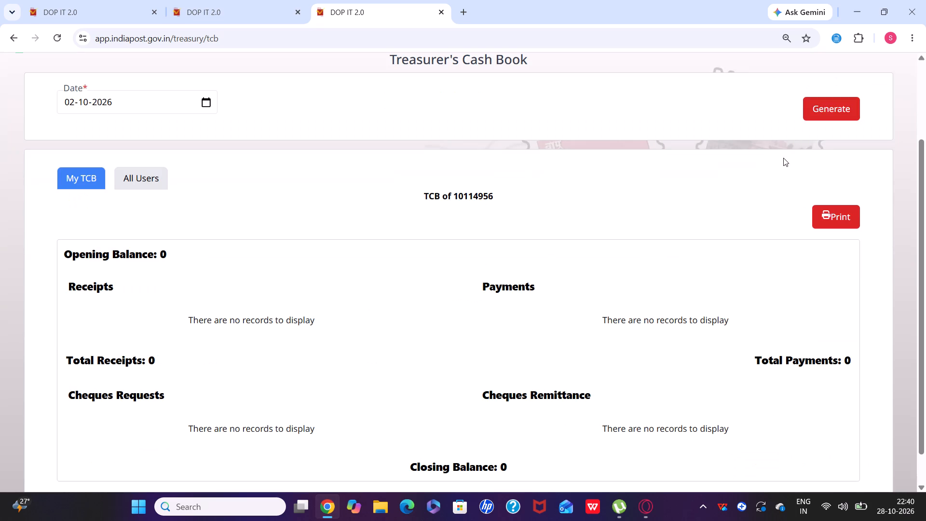
scroll(784, 158, "up", 2)
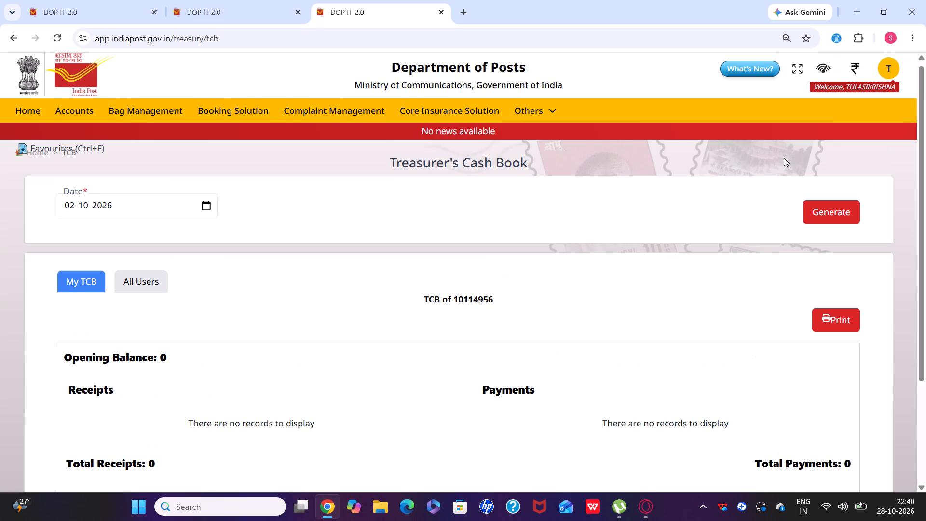
scroll(784, 158, "up", 2)
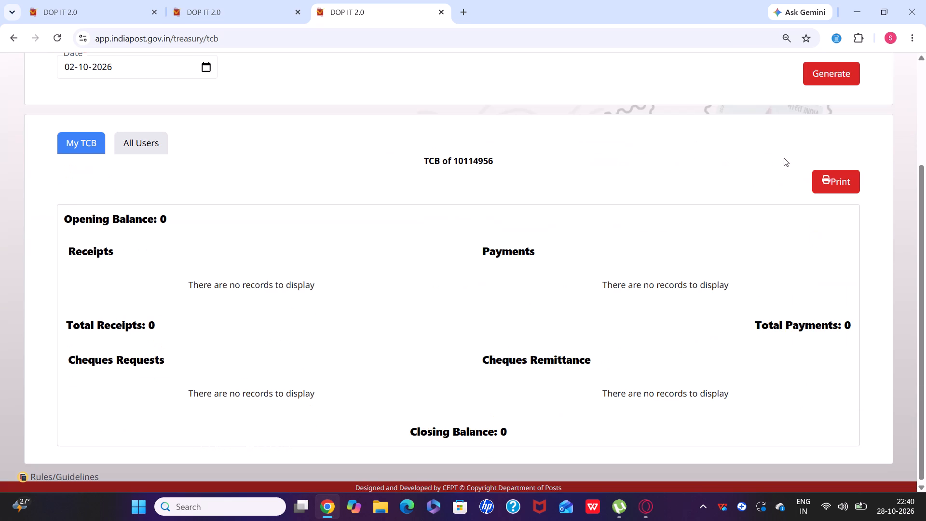
Generate the Treasurer's Cash Book for 03-10-2026 and dismiss the Currency Details form without entering denominations.
scroll(784, 158, "up", 2)
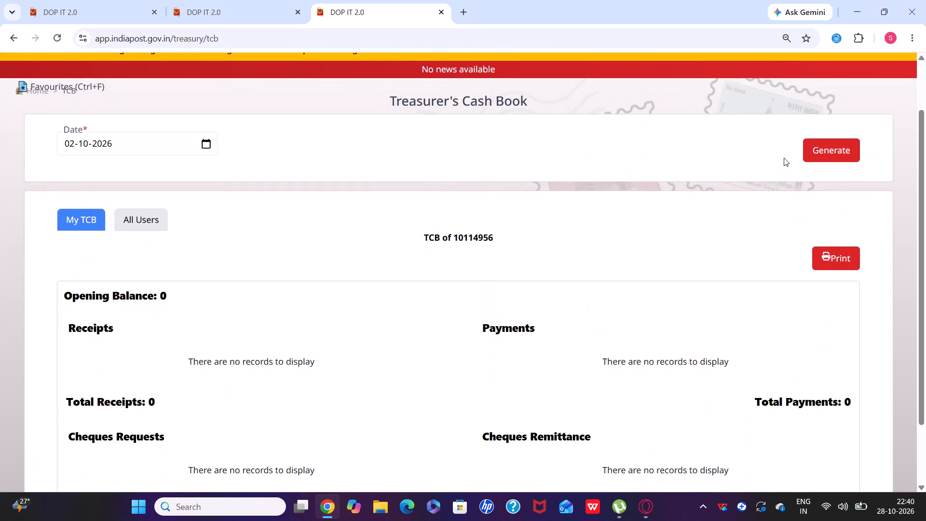
scroll(784, 158, "up", 1)
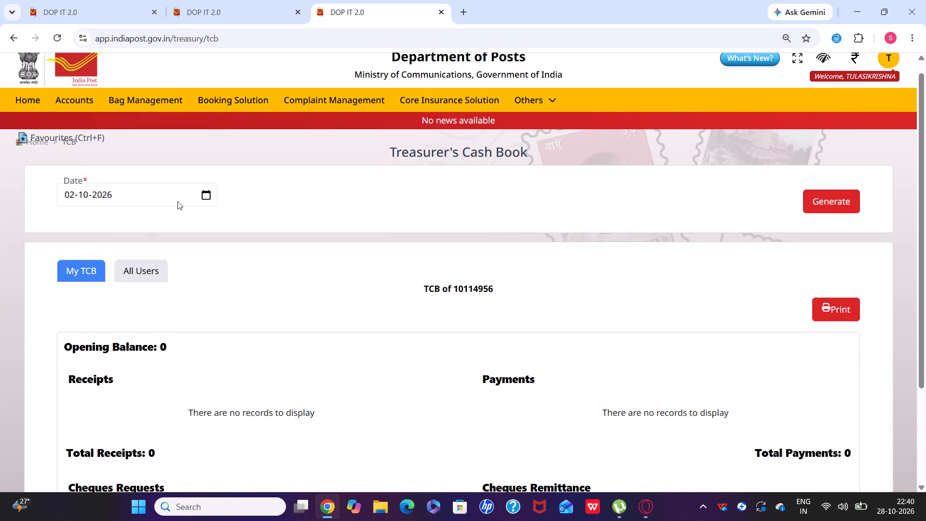
left_click(207, 207)
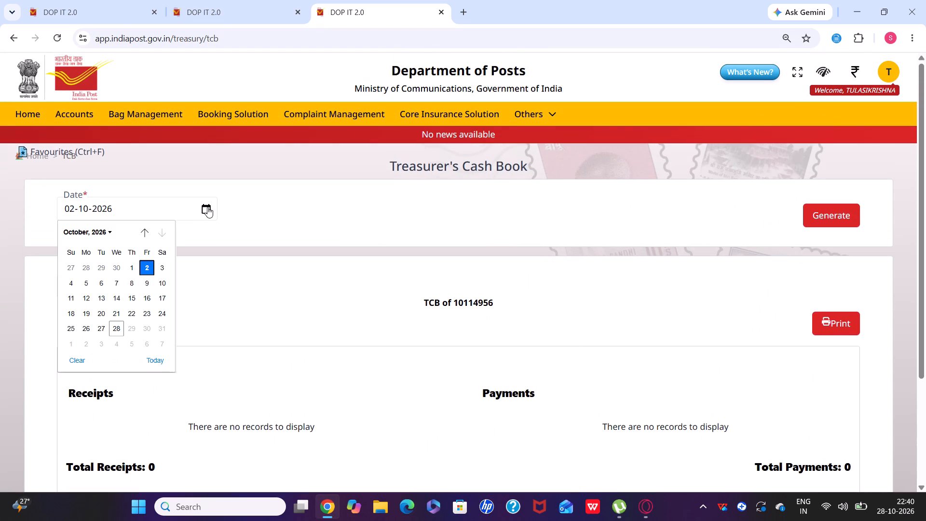
left_click(169, 269)
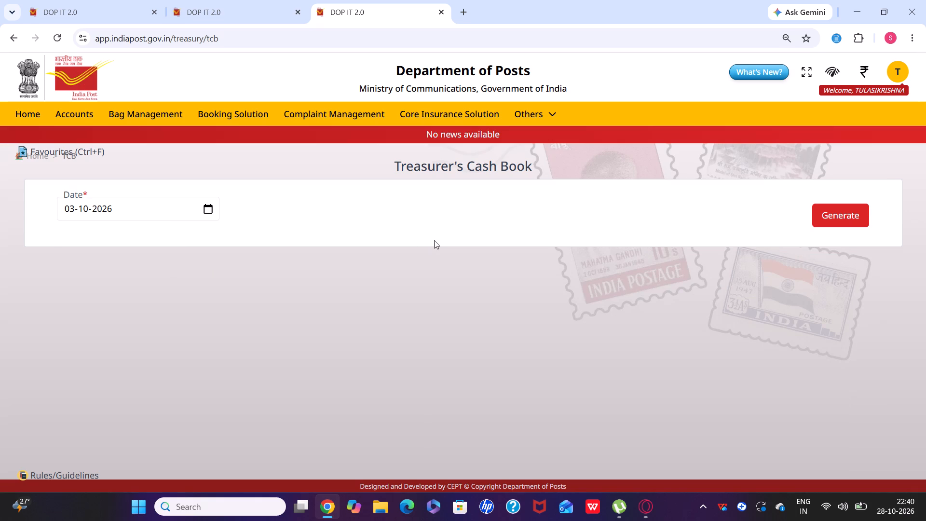
left_click(848, 225)
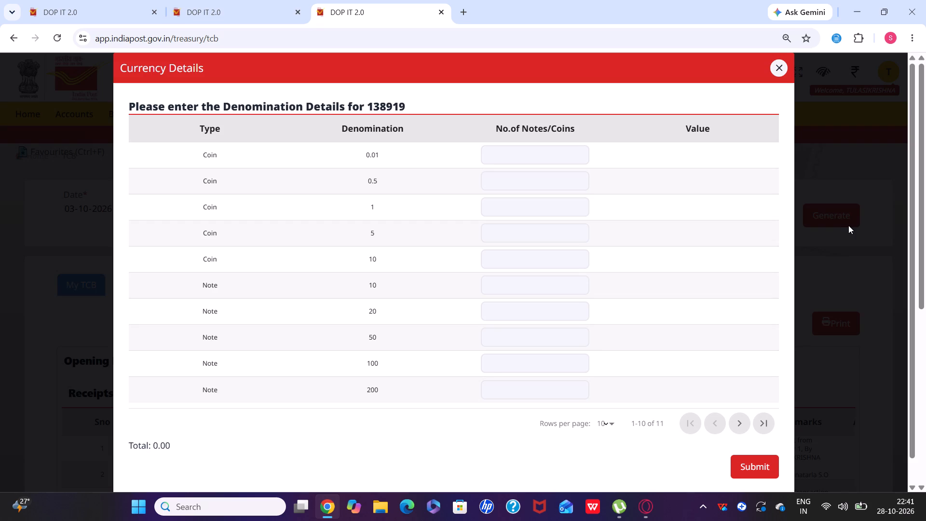
left_click(782, 72)
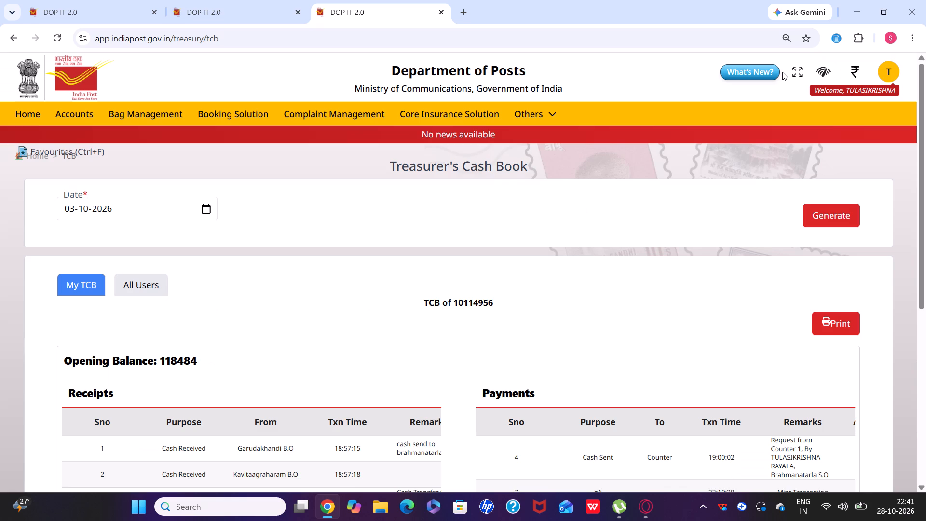
Review the 03-10-2026 cash book down to its closing balance and examine the receipts through to the Amount column.
scroll(782, 72, "down", 3)
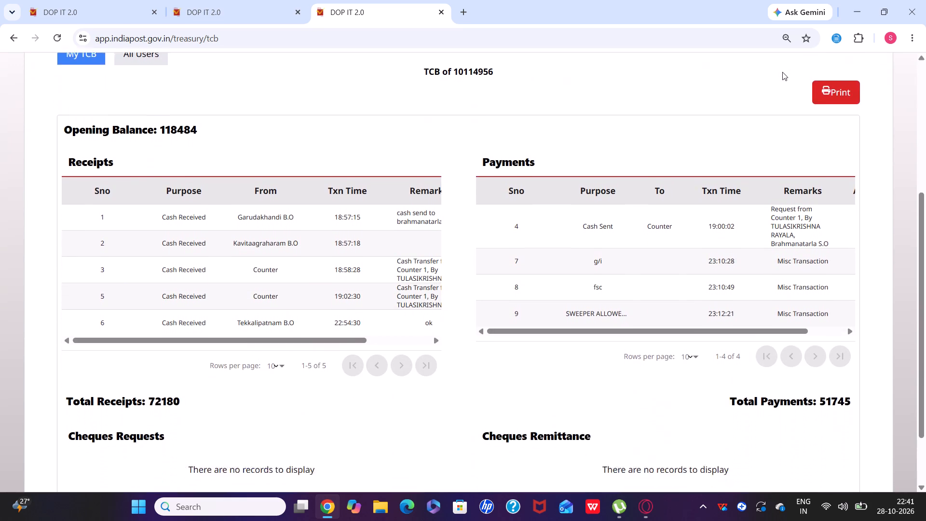
scroll(782, 72, "down", 1)
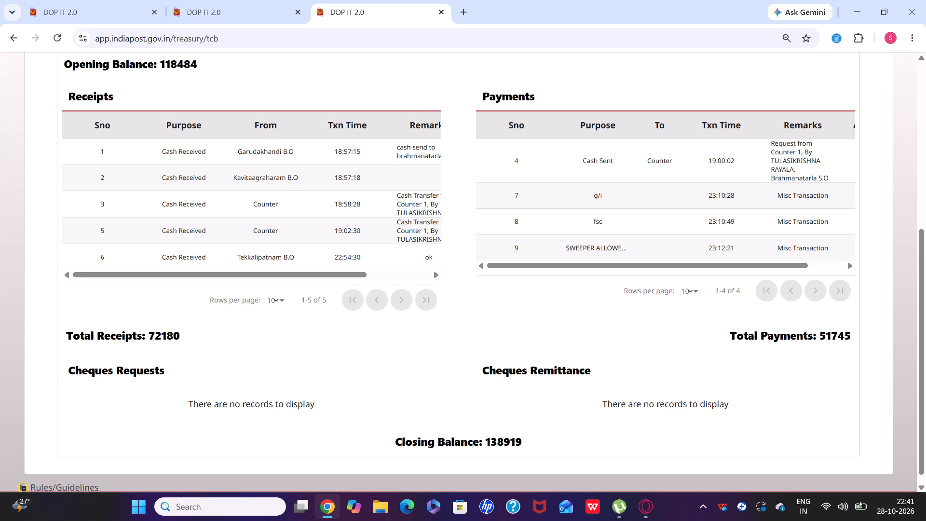
triple_click(436, 275)
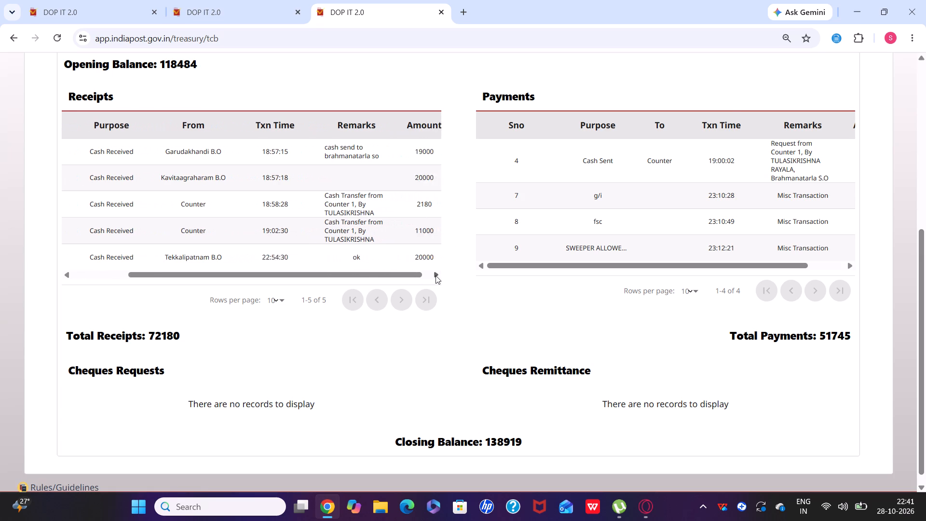
triple_click(436, 275)
triple_click(436, 275)
left_click(436, 275)
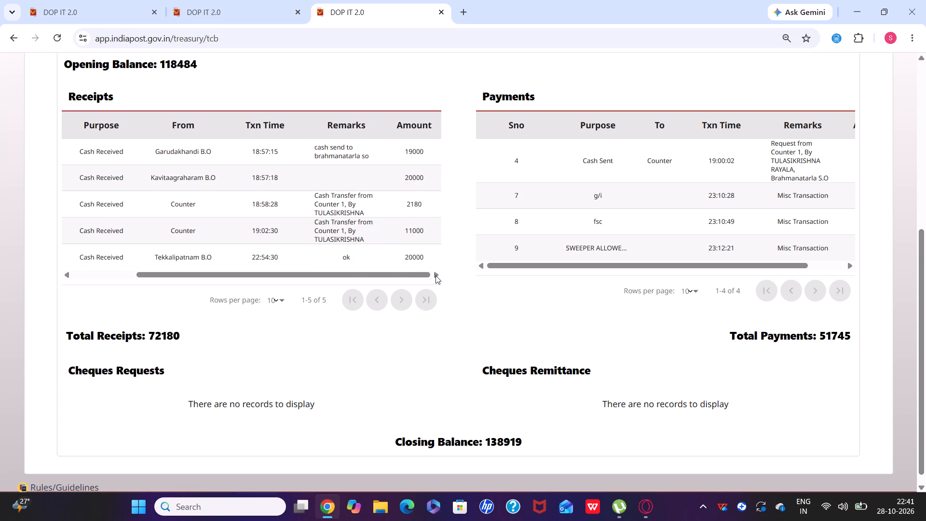
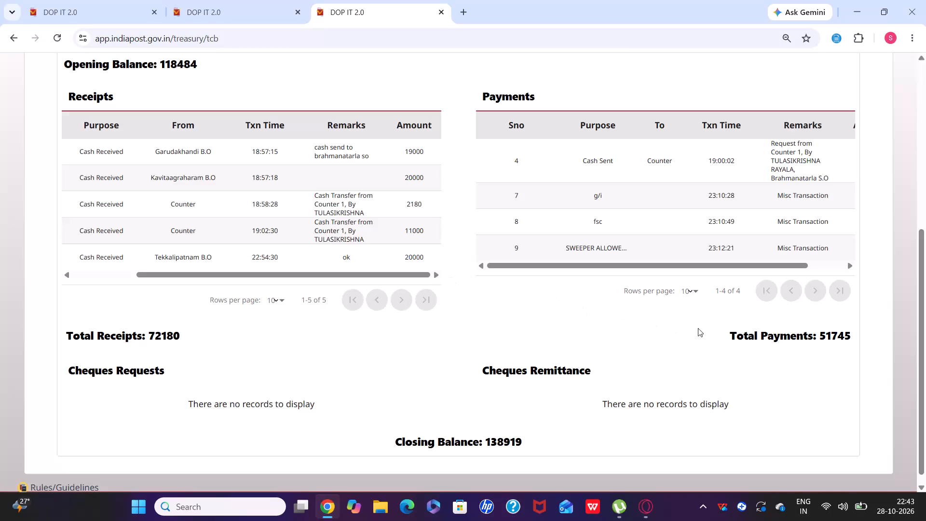
Examine the payments in the 03-10-2026 cash book through to the Amount column.
triple_click(849, 266)
double_click(849, 266)
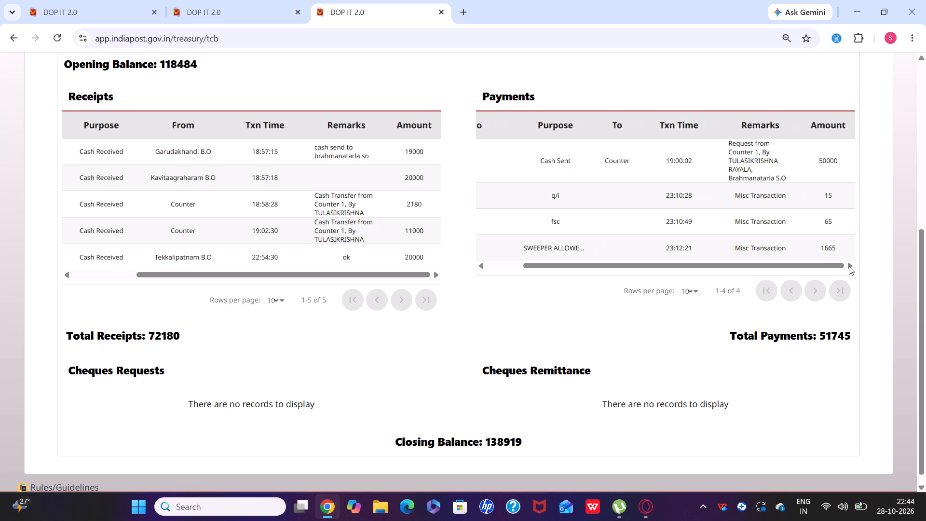
left_click(849, 266)
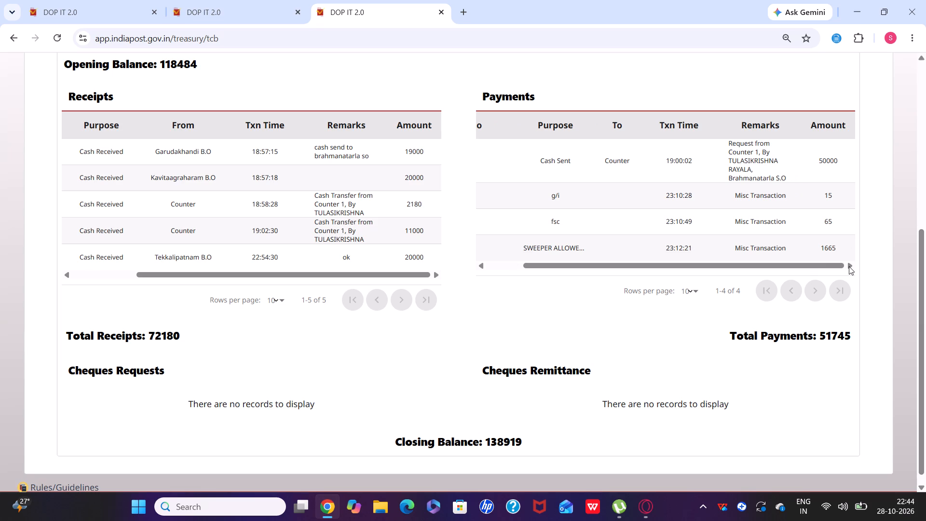
left_click(849, 266)
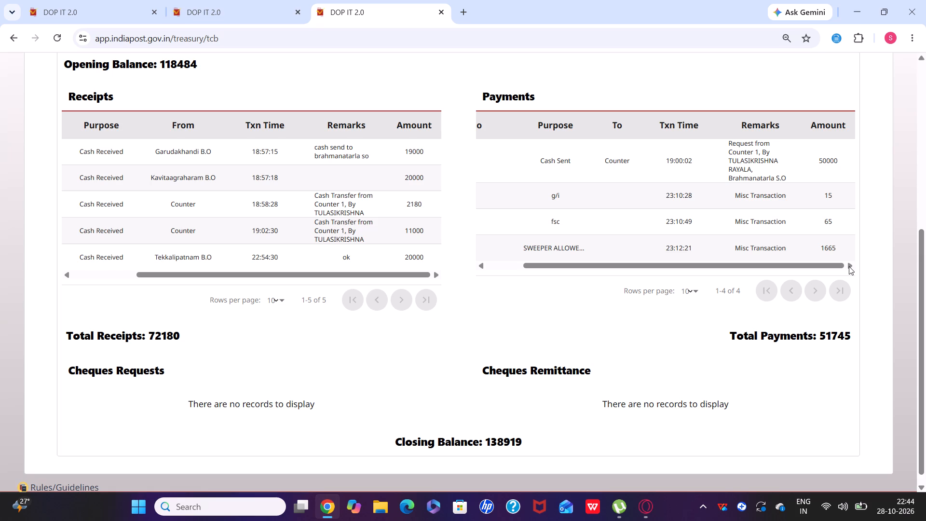
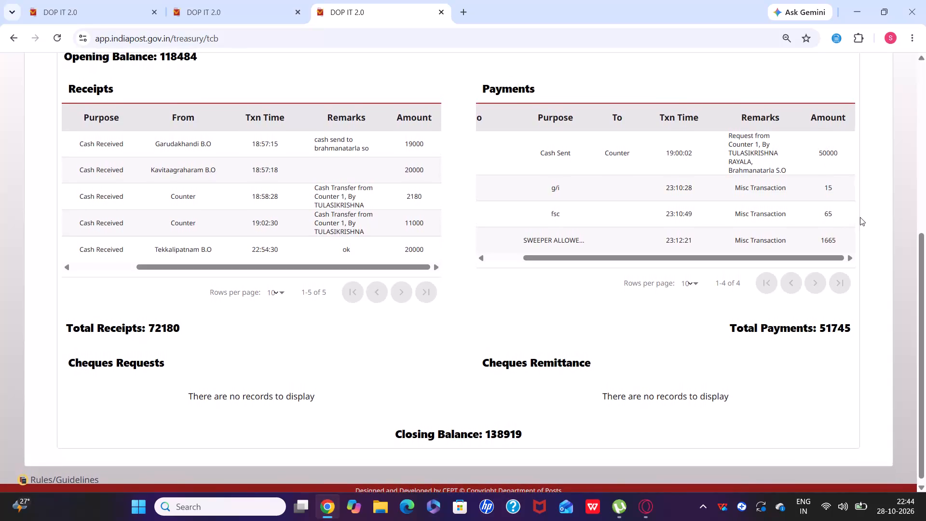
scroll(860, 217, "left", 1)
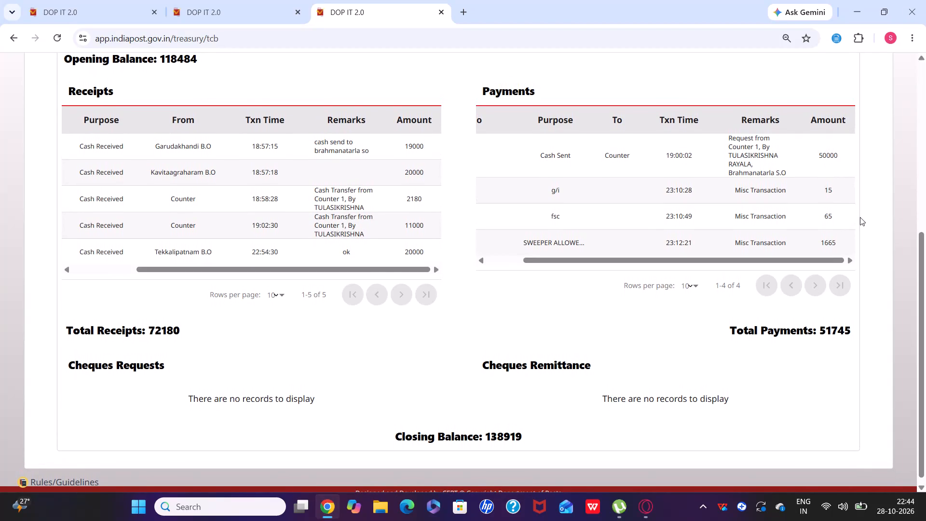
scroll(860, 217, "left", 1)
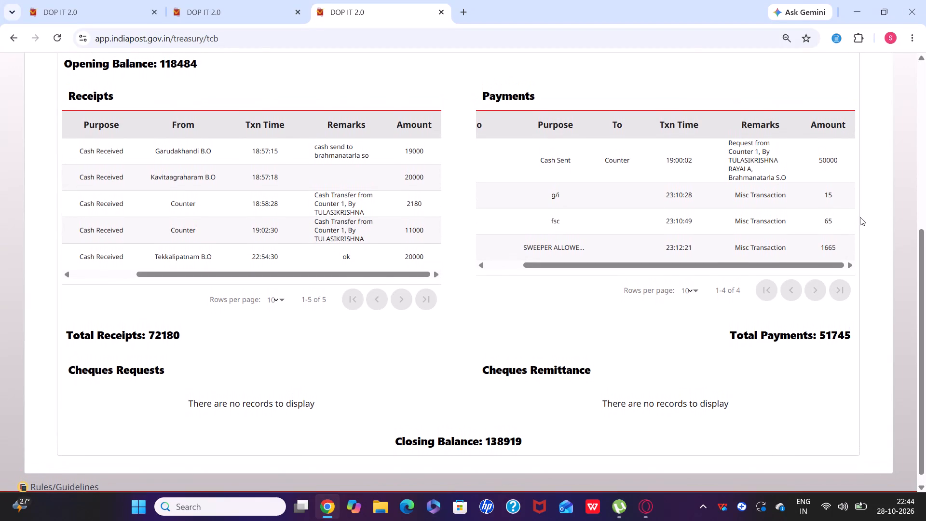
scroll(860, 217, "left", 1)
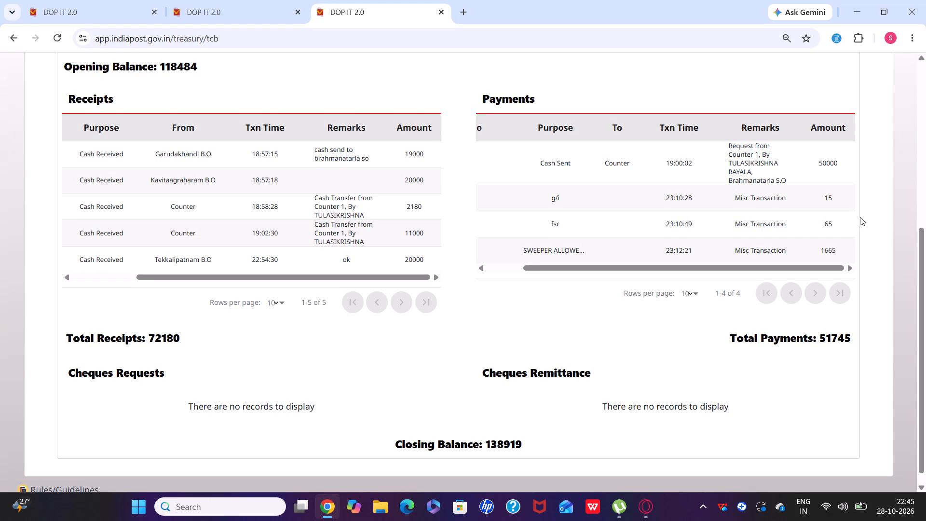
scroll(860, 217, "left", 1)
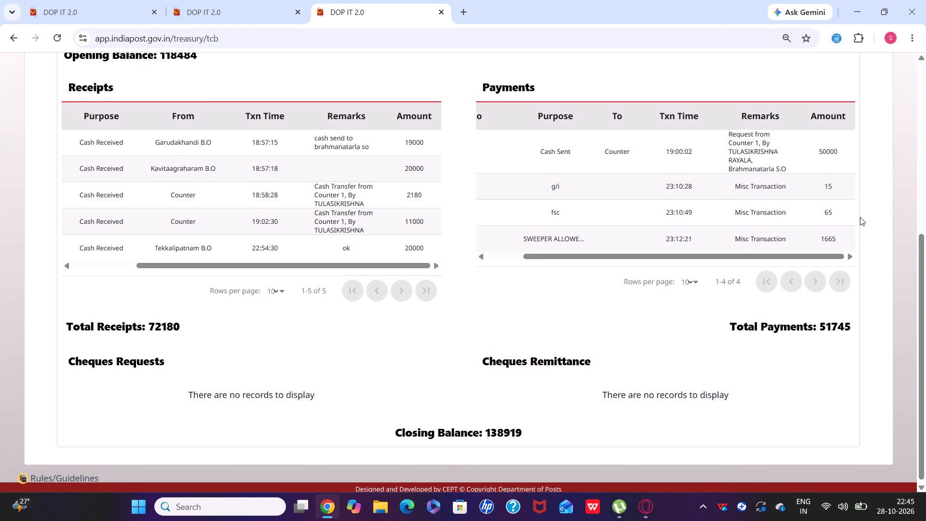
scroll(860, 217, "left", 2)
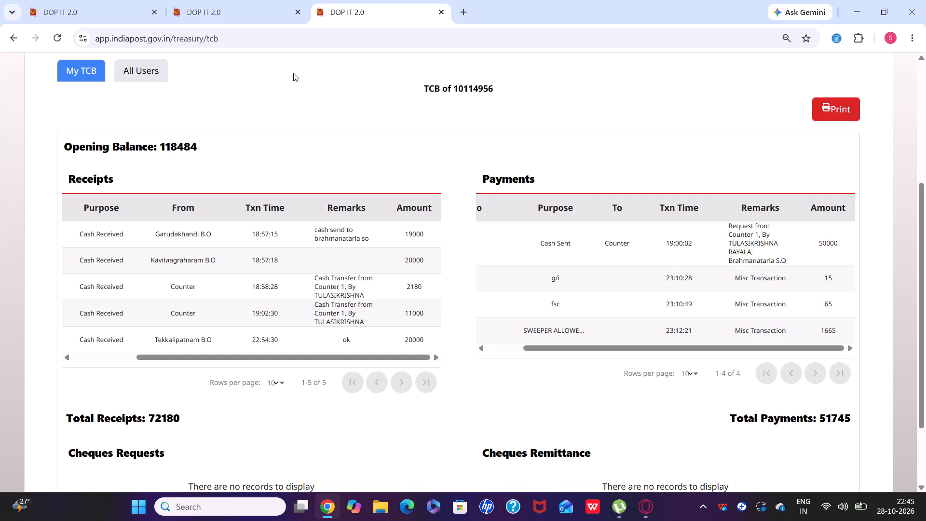
Return to the tab with the ECB Generation page and open the Accounts module home.
left_click(198, 6)
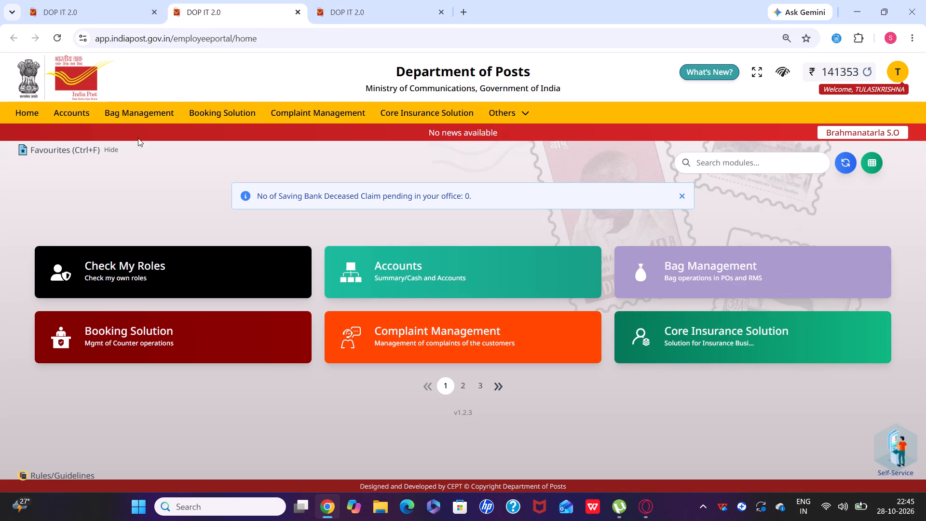
left_click(101, 21)
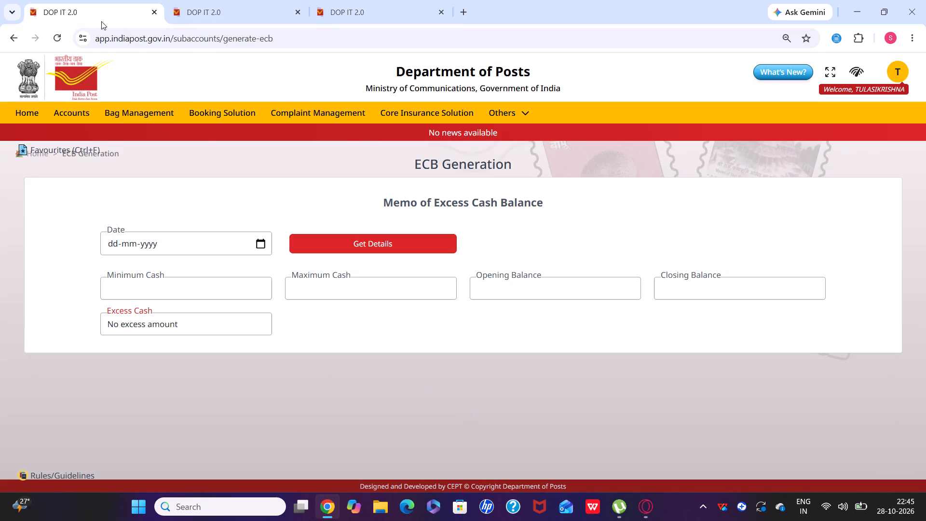
left_click(70, 113)
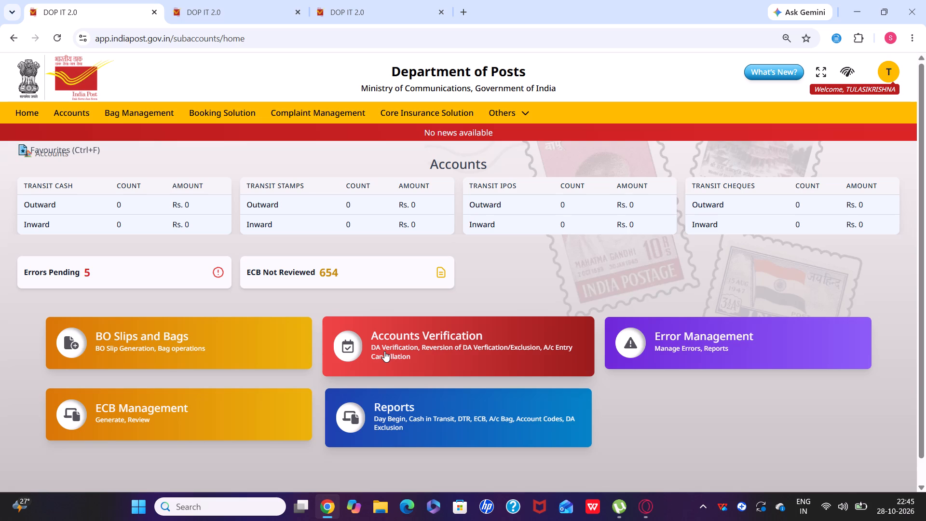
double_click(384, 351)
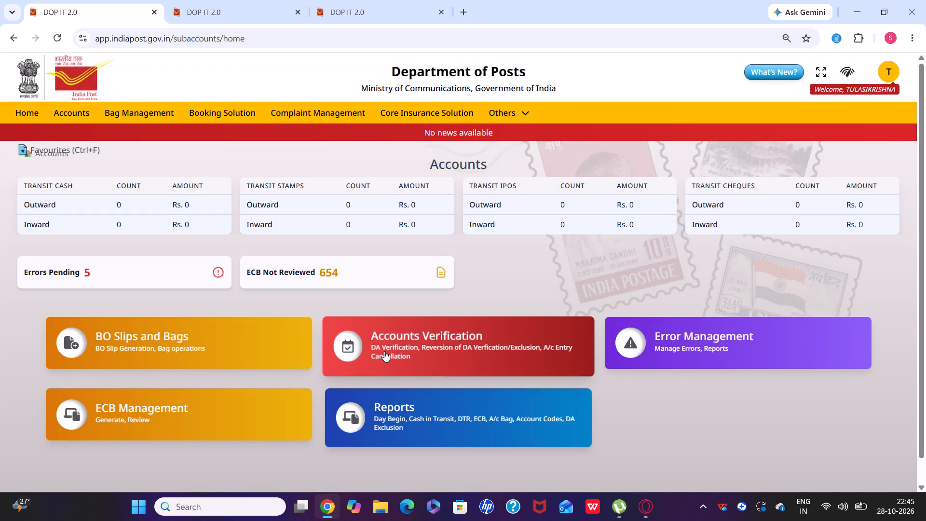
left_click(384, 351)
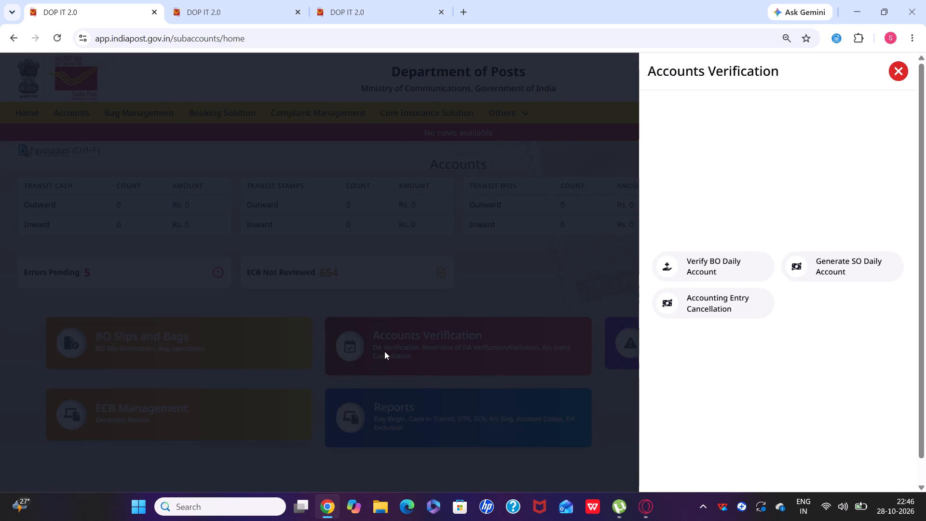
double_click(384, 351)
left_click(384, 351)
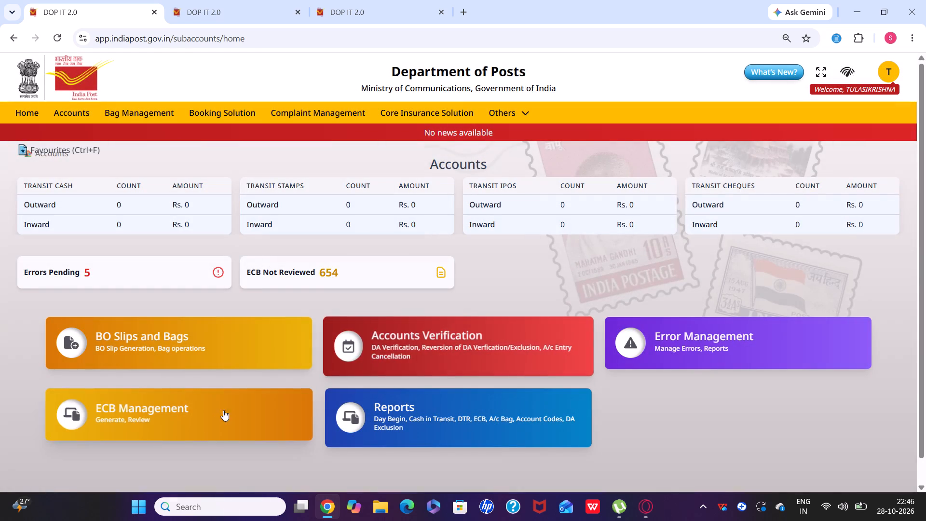
Open the Generate ECB form from ECB Management and get the excess cash details for 28-10-2026.
left_click(203, 420)
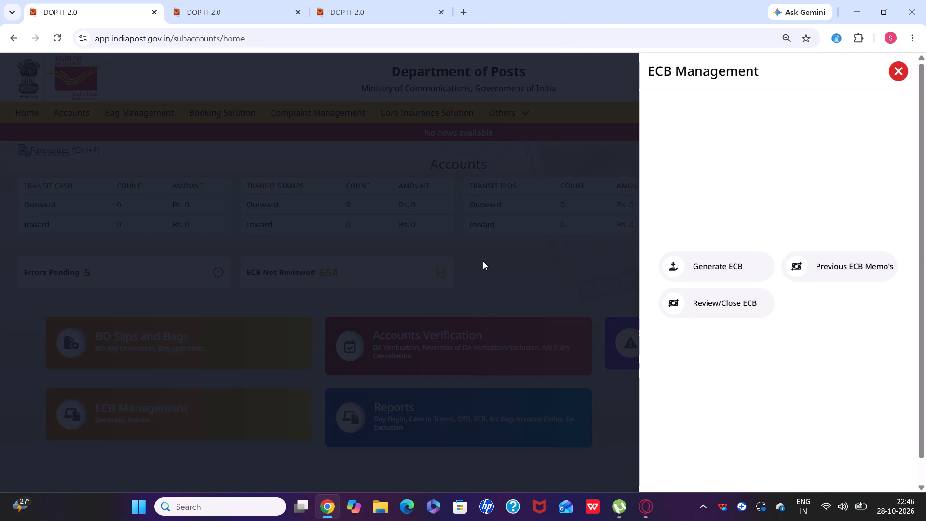
left_click(723, 278)
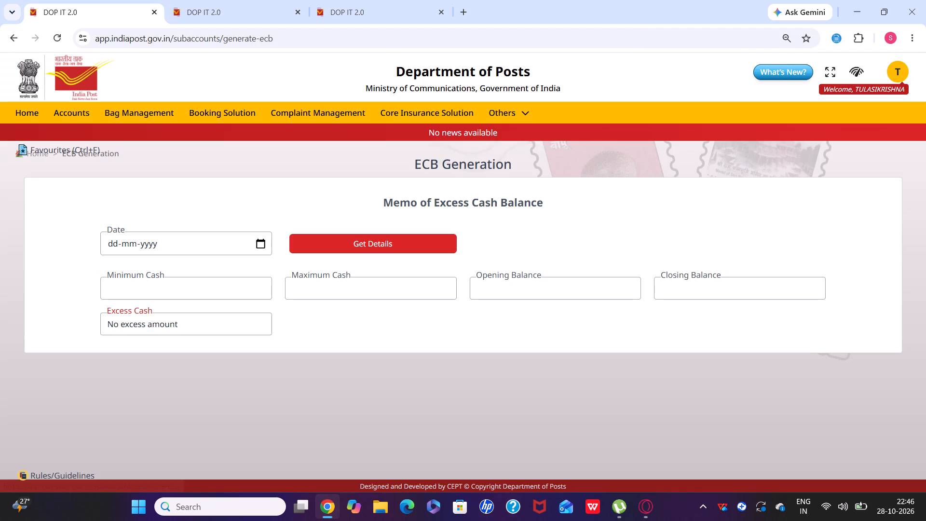
left_click(262, 247)
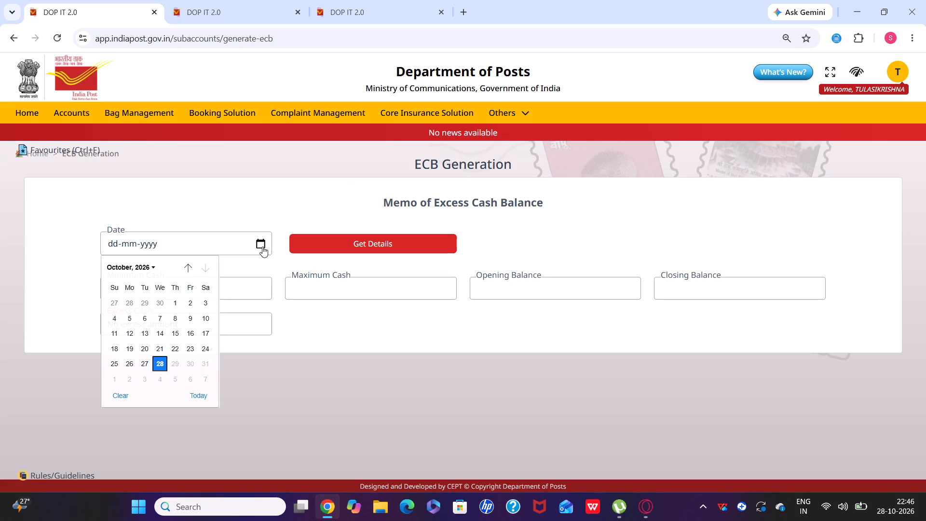
left_click(159, 363)
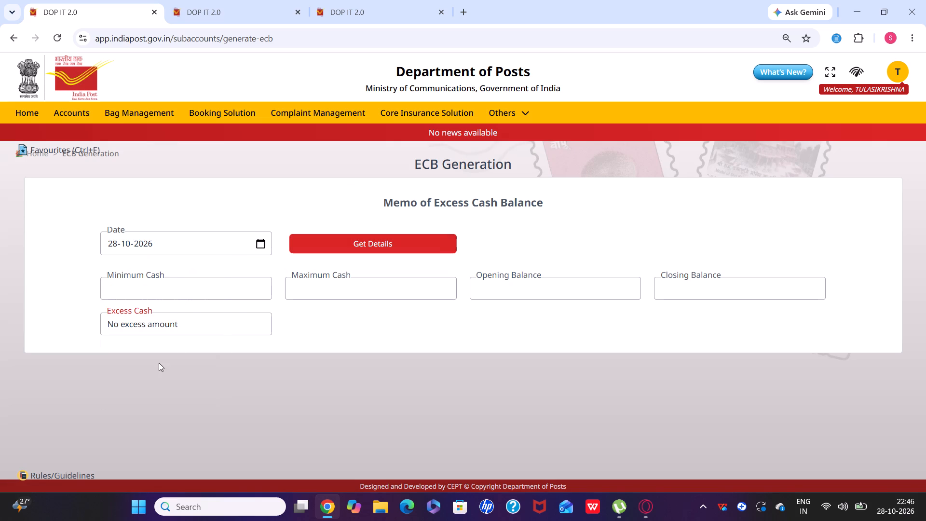
left_click(392, 247)
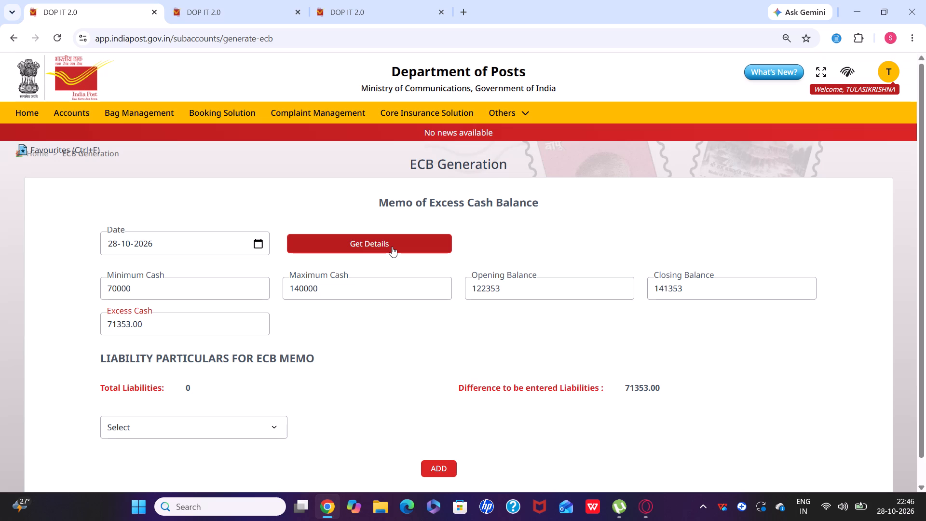
Add a liability of type Cash Received from BOs after remittance with remarks "kvt and prp bo" and amount 16000.
left_click(272, 425)
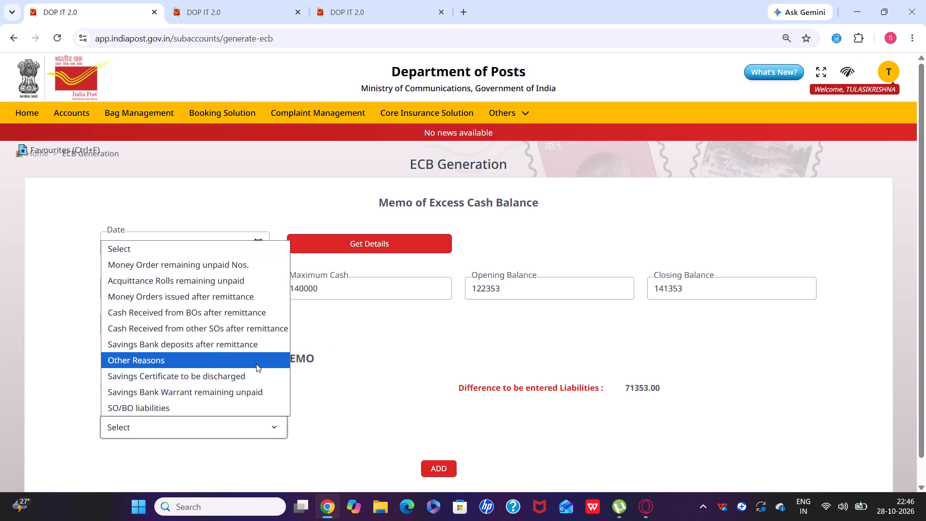
left_click(256, 364)
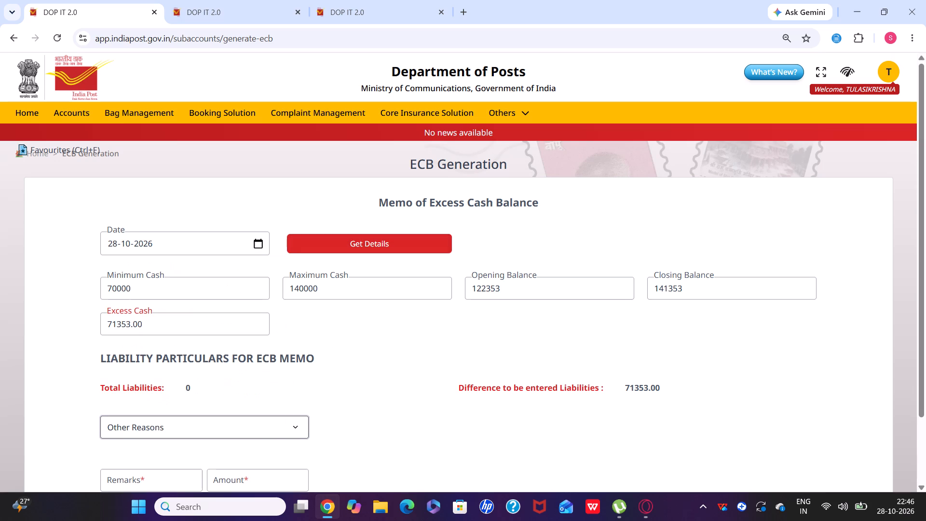
left_click(270, 425)
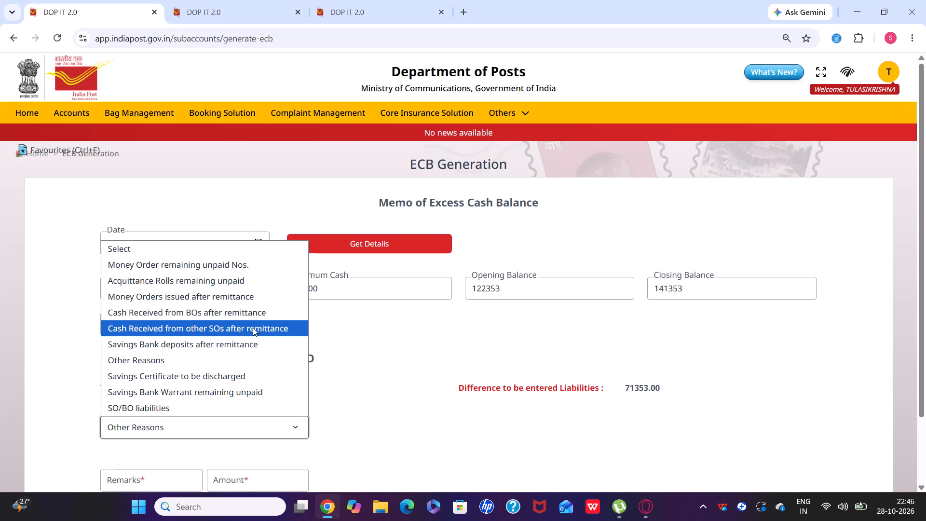
left_click(254, 315)
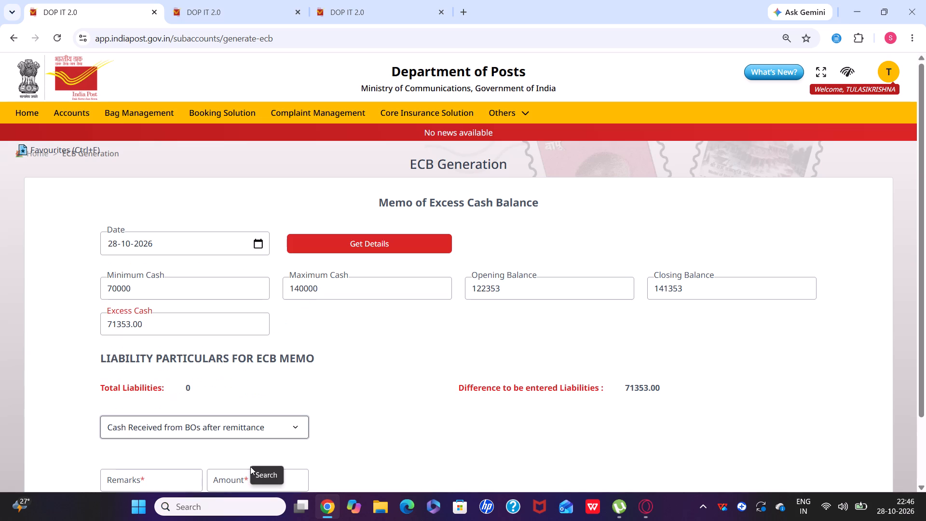
scroll(360, 440, "down", 2)
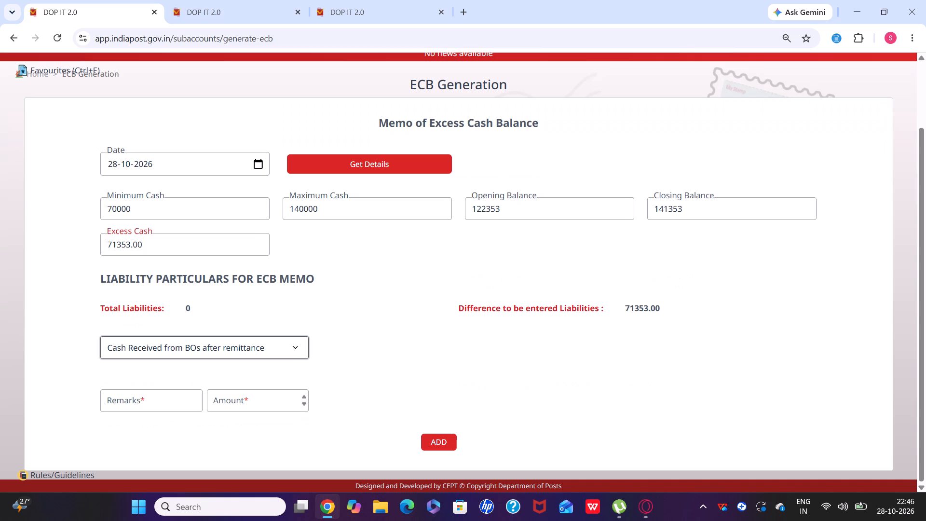
left_click(146, 400)
type("kvt")
key("space")
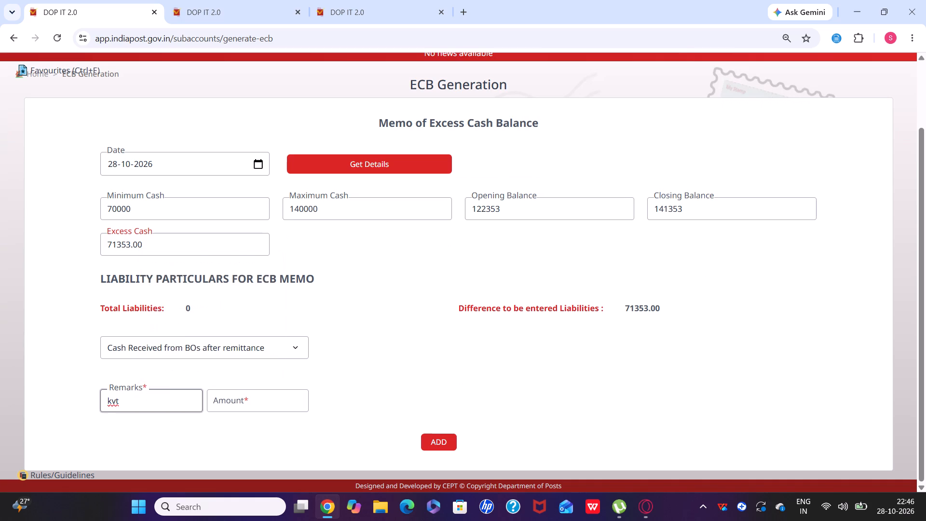
type("and")
key("space")
type("pnp")
key("BackSpace")
key("BackSpace")
key("r")
key("p")
key("space")
type("bo")
left_click(209, 400)
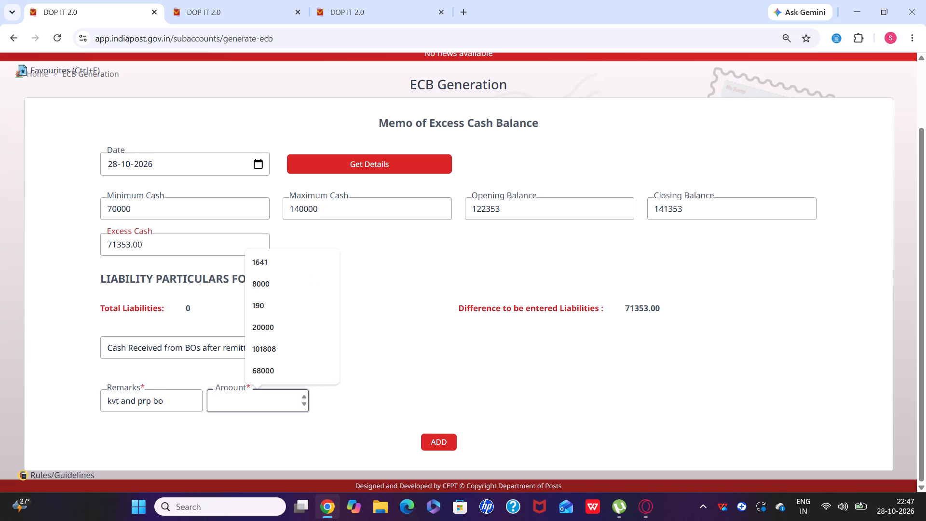
type("16000")
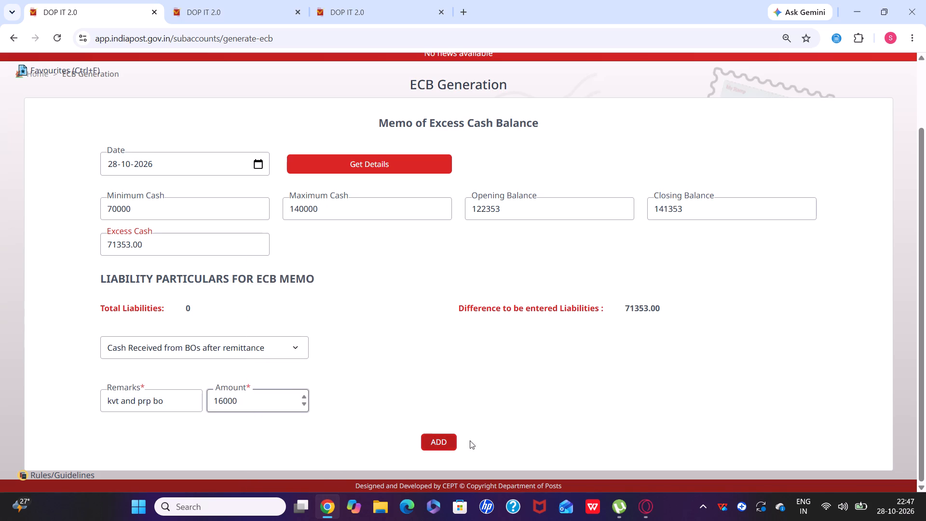
left_click(442, 438)
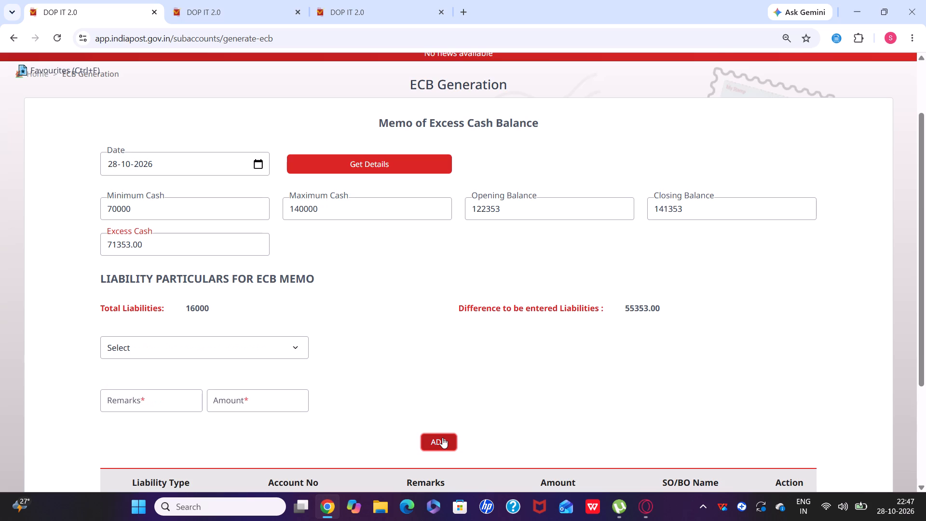
Add a liability of type Other Reasons with amount 60000 and remarks "due arnab cyclone no power and unable to send cashto co".
scroll(442, 438, "down", 8)
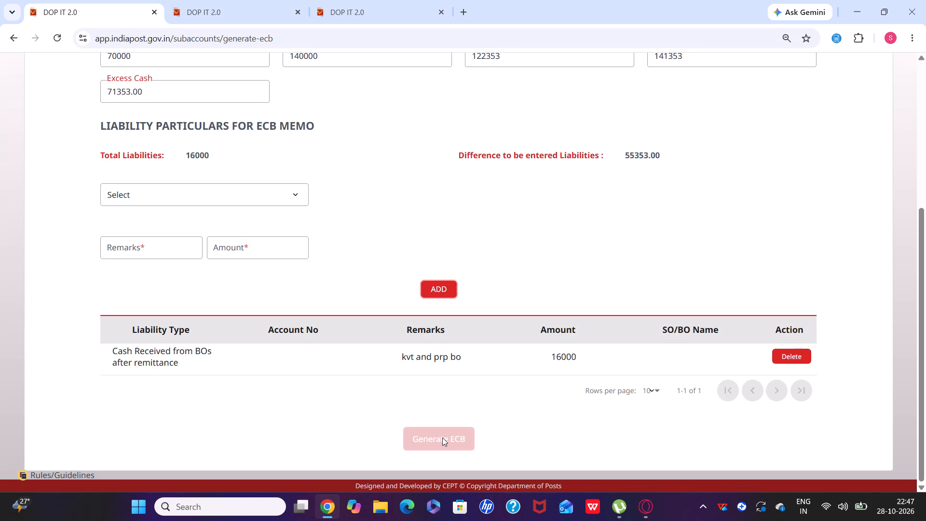
left_click(242, 197)
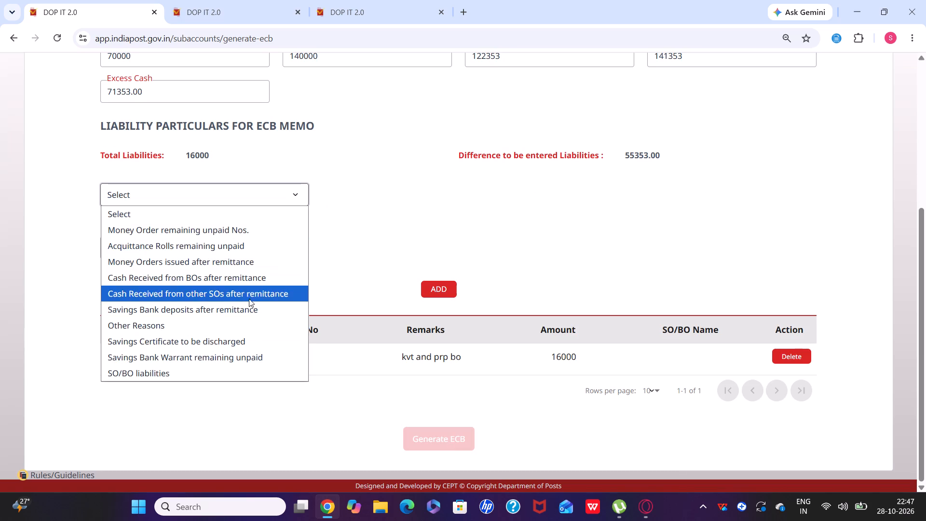
left_click(251, 329)
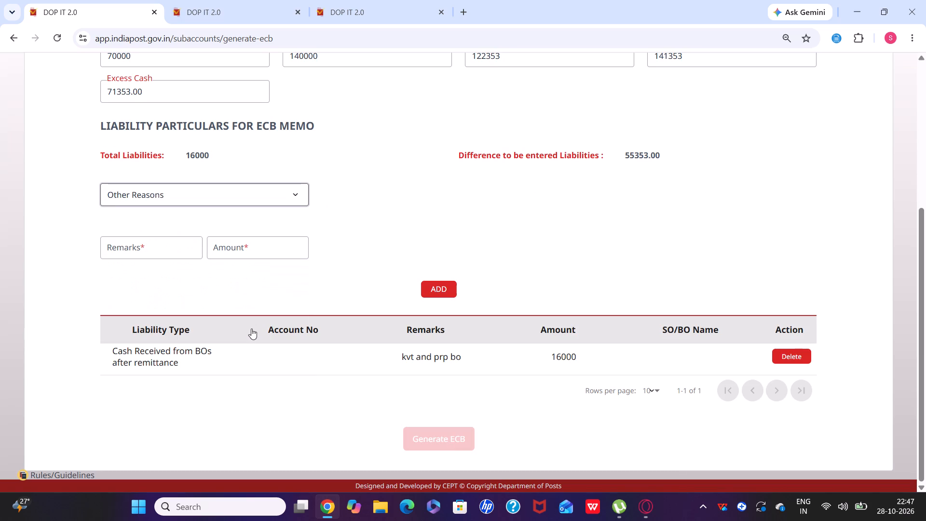
left_click(154, 256)
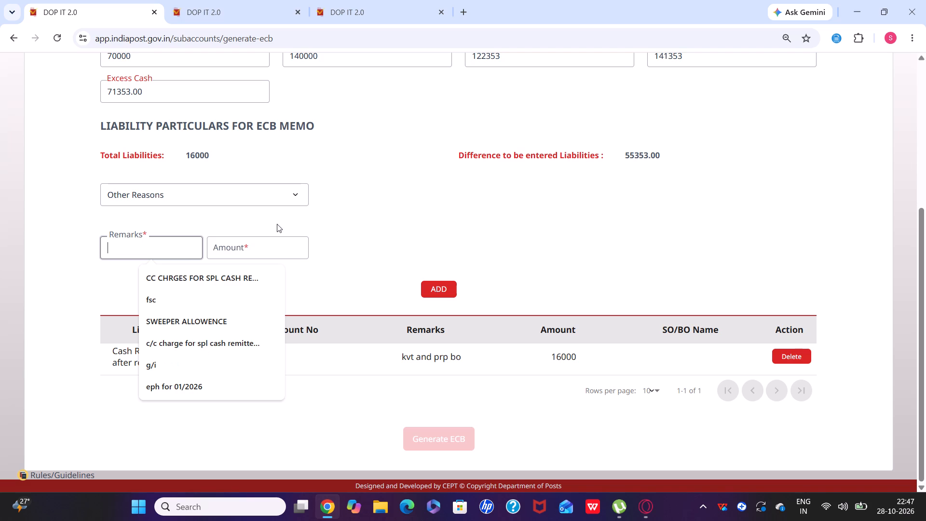
left_click(246, 251)
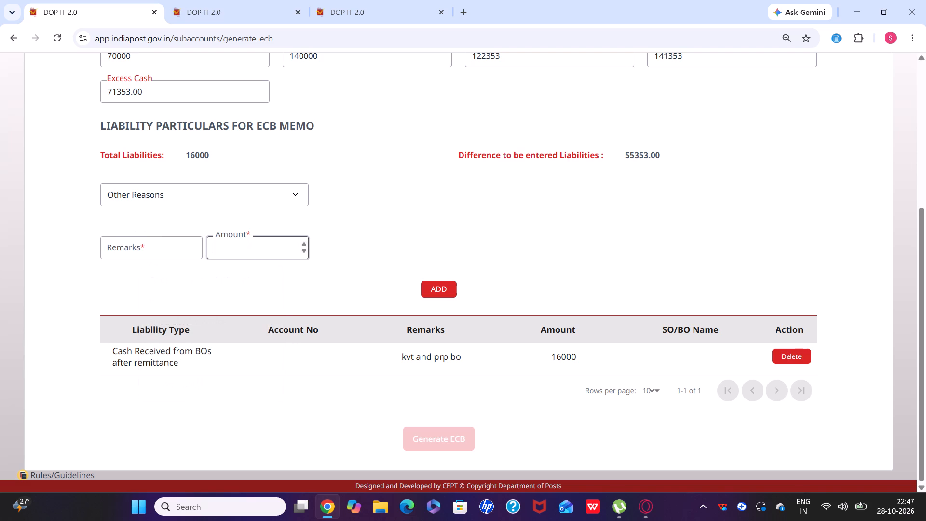
type("60000")
left_click(115, 242)
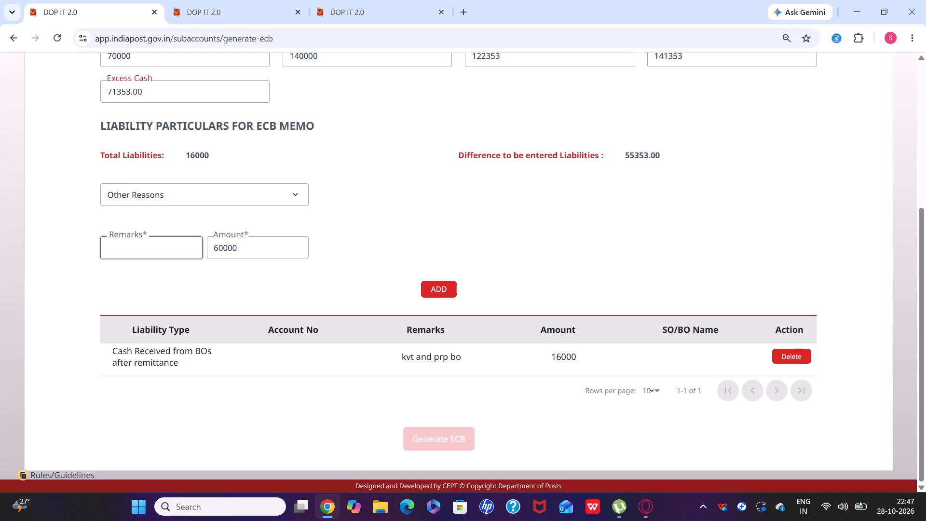
key("d")
type("ue arna")
type("b")
key("space")
type("cyclone")
key("space")
type("no power")
key("space")
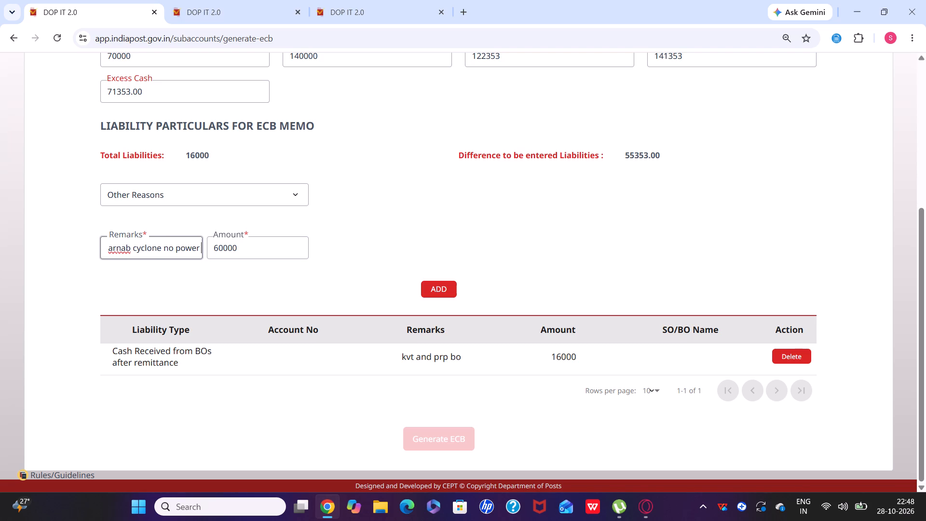
type("and")
key("space")
type("unabl")
type("e ti")
key("BackSpace")
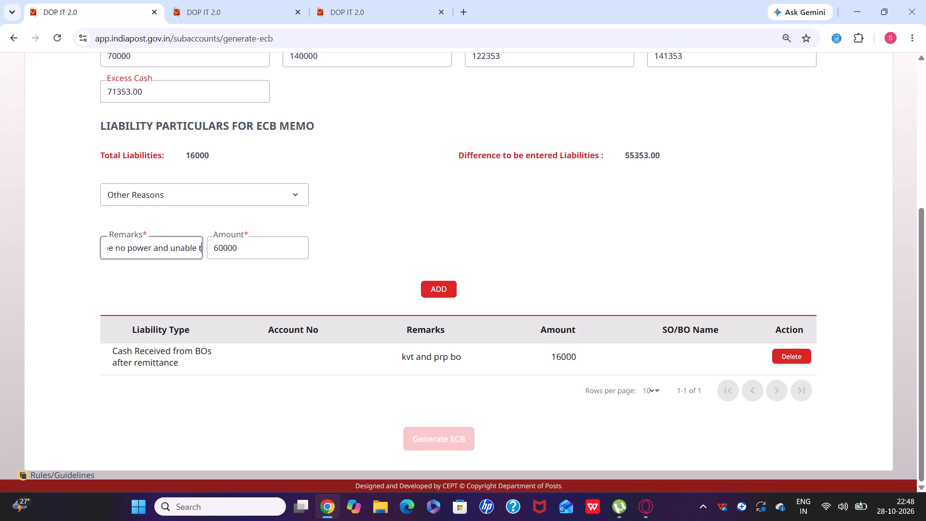
type("o send")
key("space")
type("cash")
type("to")
key("space")
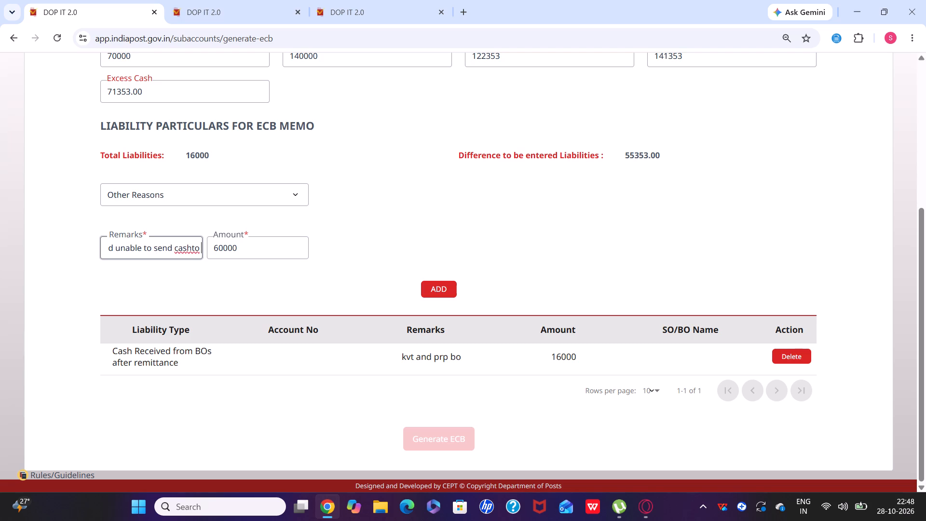
type("co")
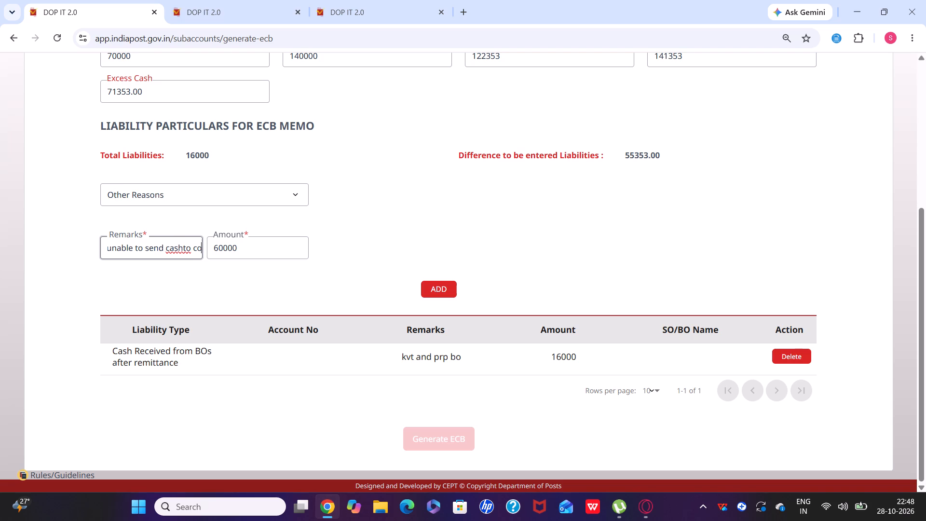
left_click(433, 283)
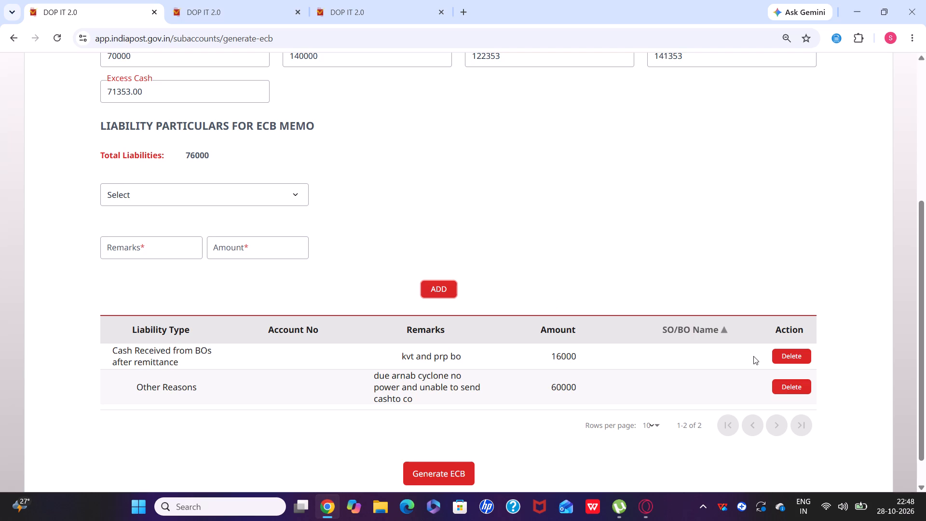
Generate the ECB memo for 28-10-2026 with the entered liabilities, look through the memo preview and close it.
left_click(454, 480)
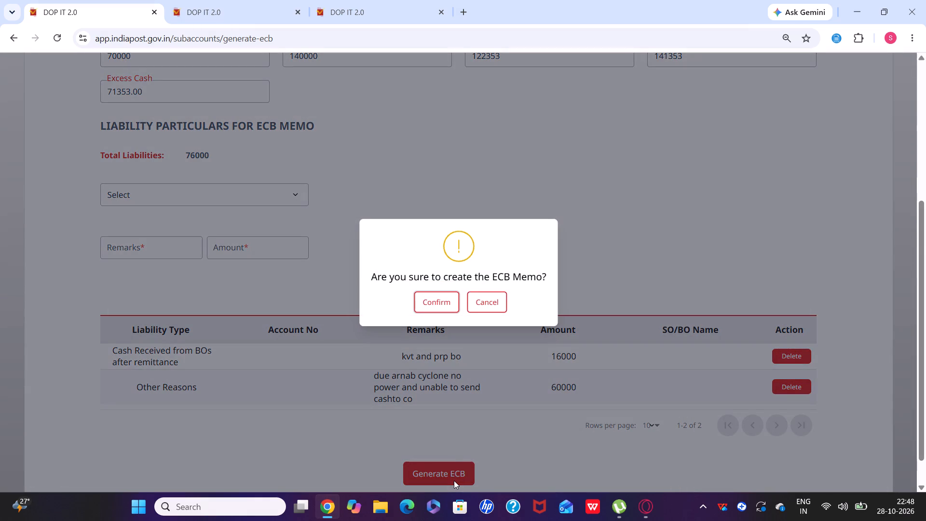
left_click(439, 297)
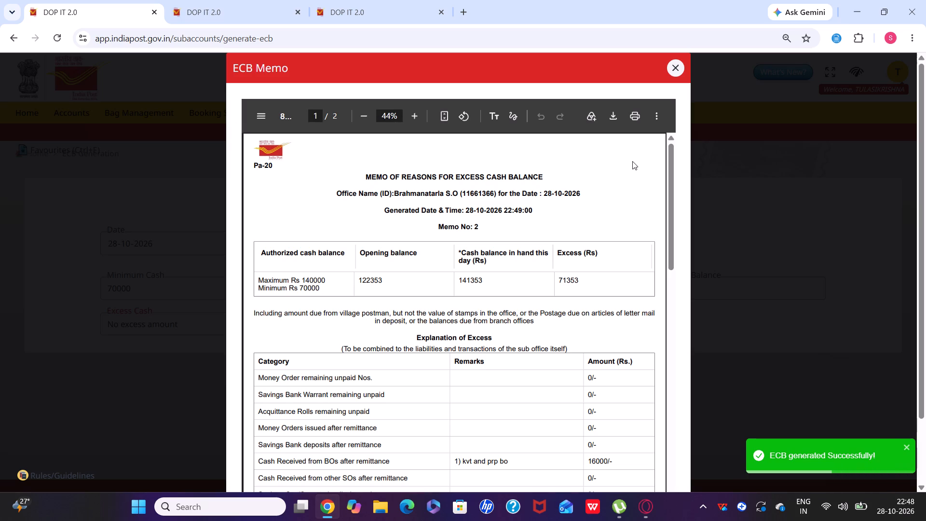
scroll(593, 189, "down", 3)
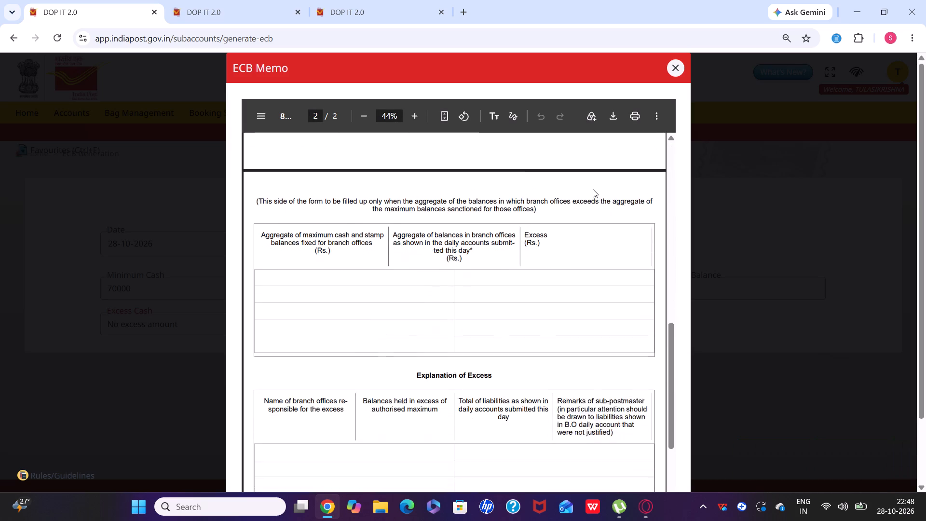
scroll(593, 189, "up", 2)
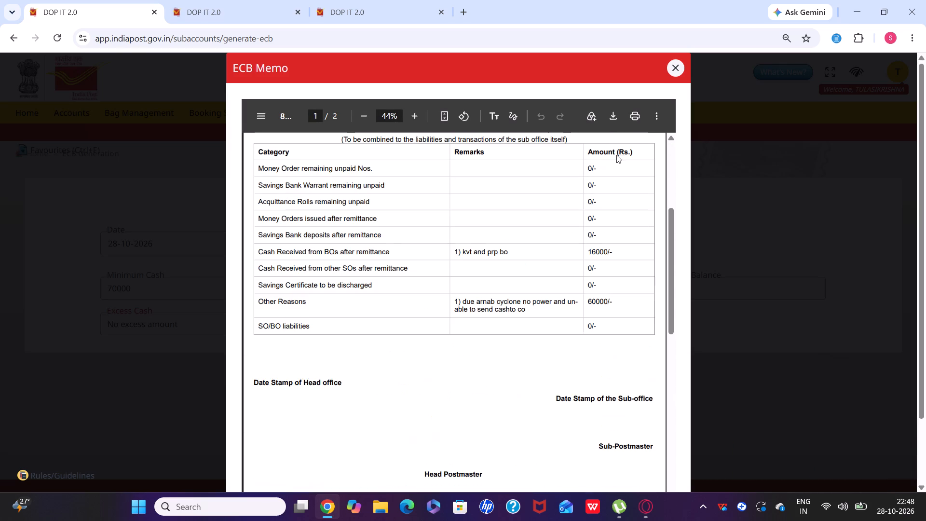
left_click(669, 72)
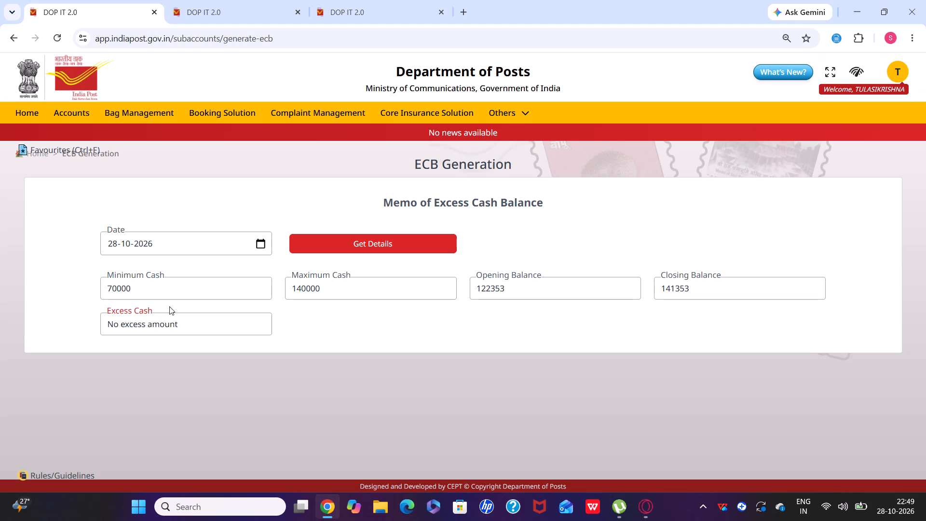
Perform the Day End for 28-10-2026 from the Treasury module's tools.
left_click(524, 110)
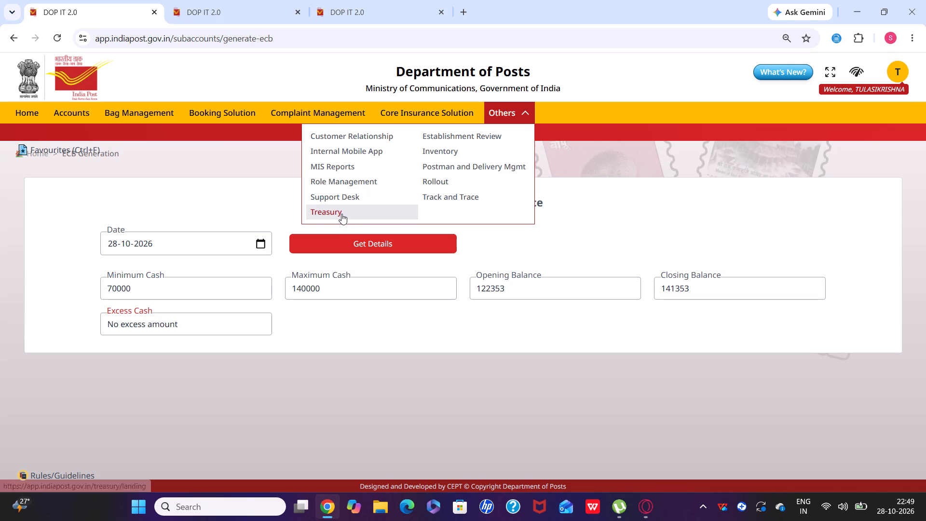
left_click(341, 214)
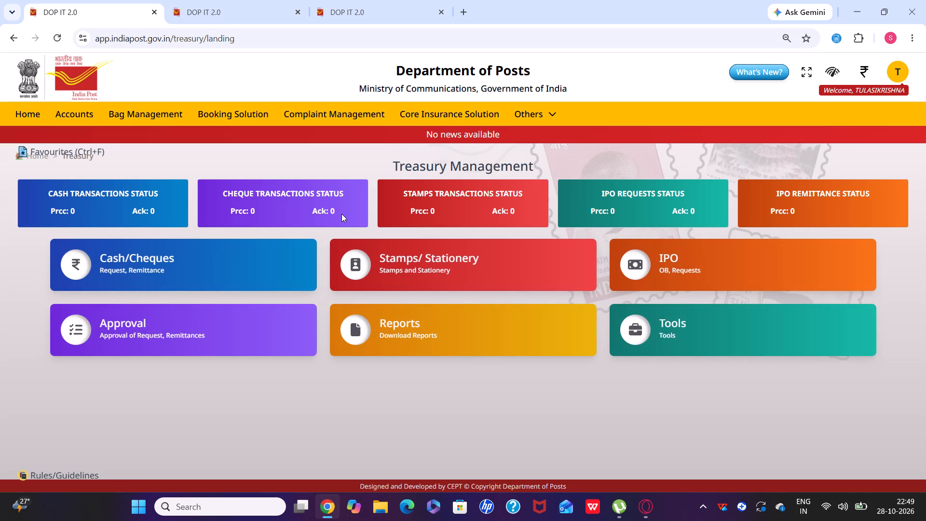
left_click(695, 322)
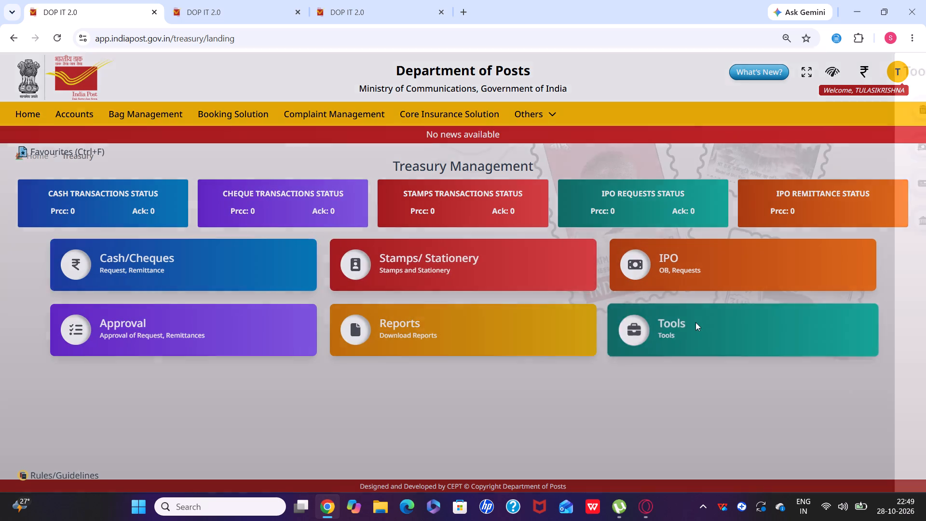
left_click(848, 113)
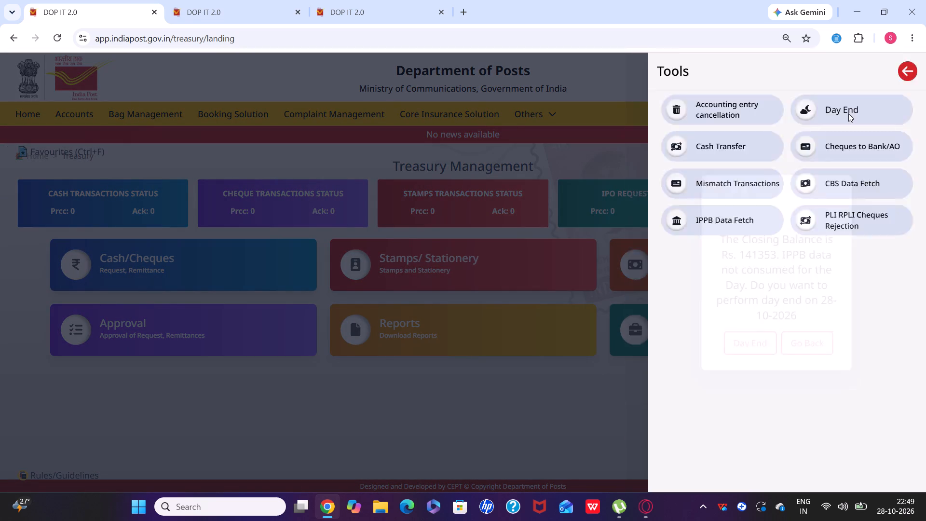
left_click(746, 333)
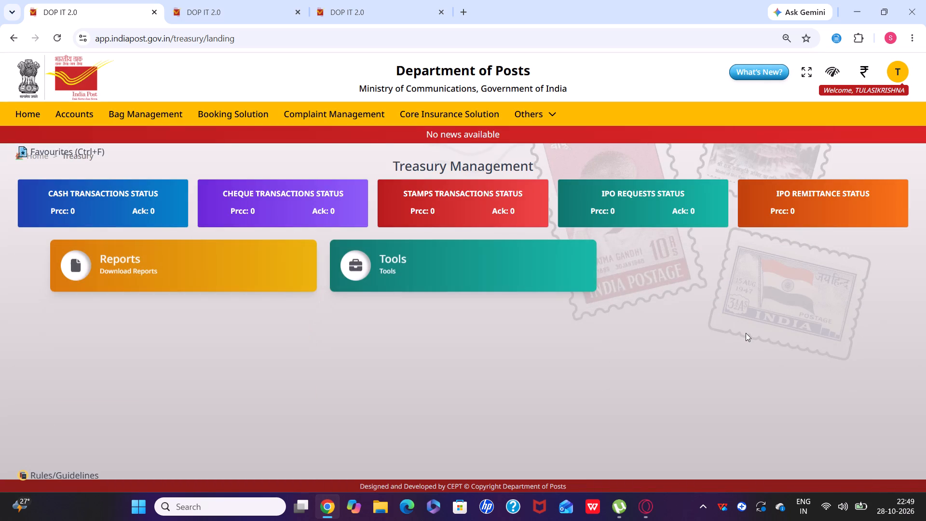
Open the Bagging Operation options in the Bag Management module.
left_click(157, 113)
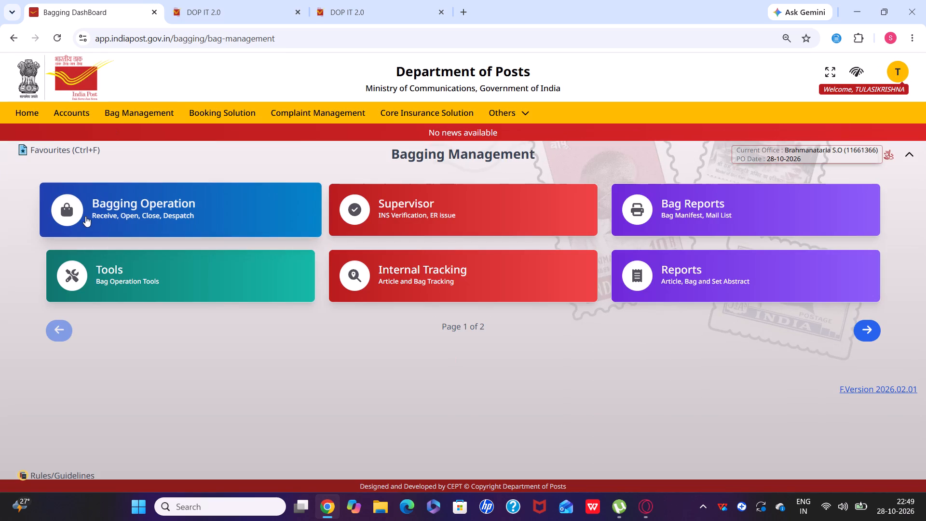
left_click(123, 201)
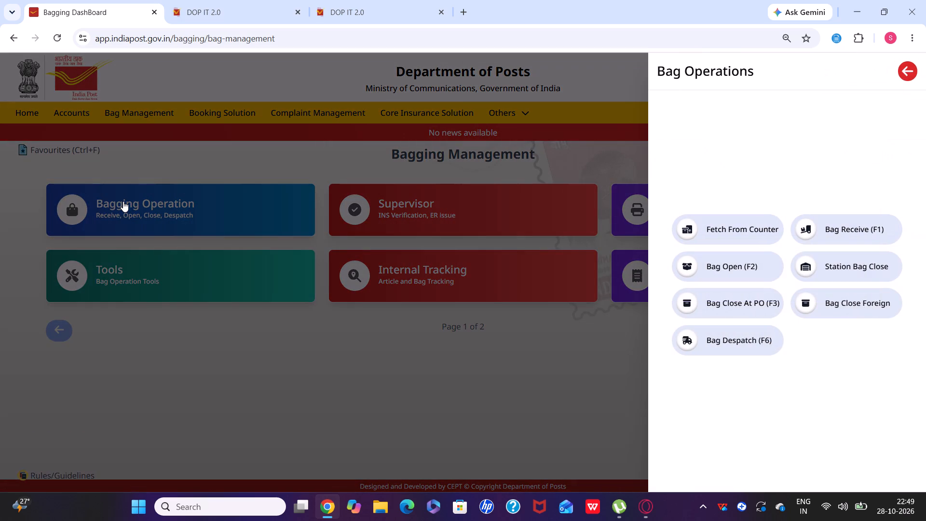